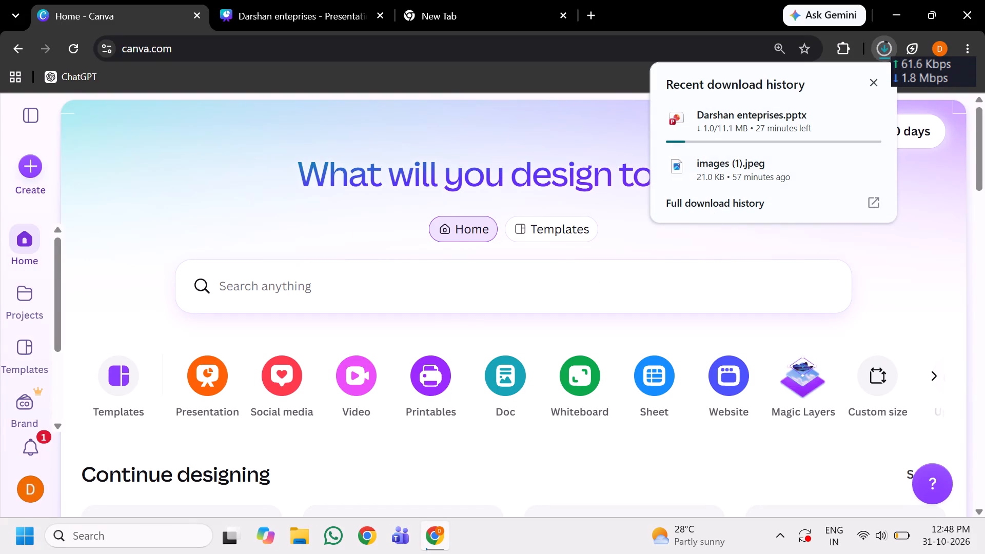
Open the White Brown Simple Business letter design for Mangalmurti Enterprises from the recent designs.
{"action": "scroll", "coordinate": [469, 308], "scroll_direction": "down", "scroll_amount": 4}
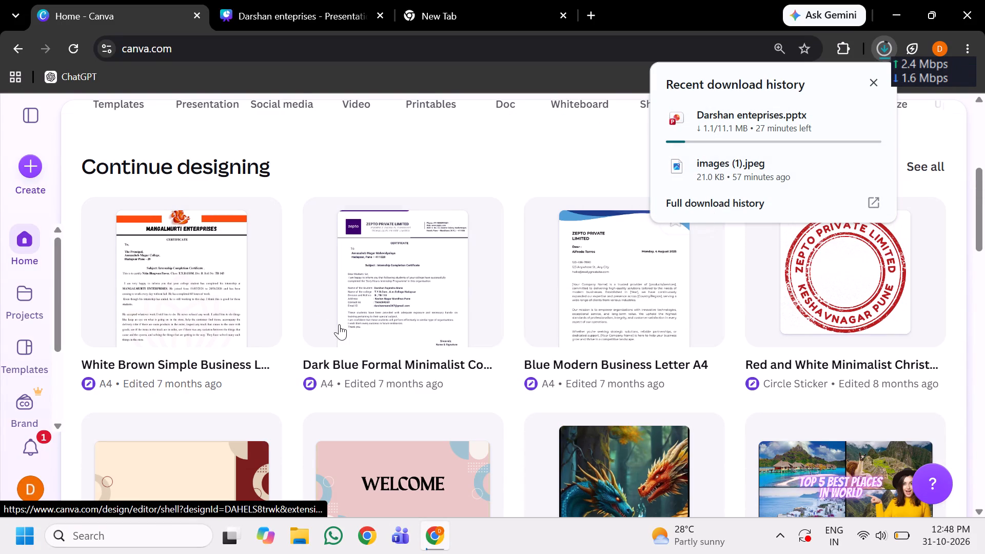
{"action": "scroll", "coordinate": [340, 318], "scroll_direction": "down", "scroll_amount": 3}
{"action": "scroll", "coordinate": [335, 316], "scroll_direction": "up", "scroll_amount": 3}
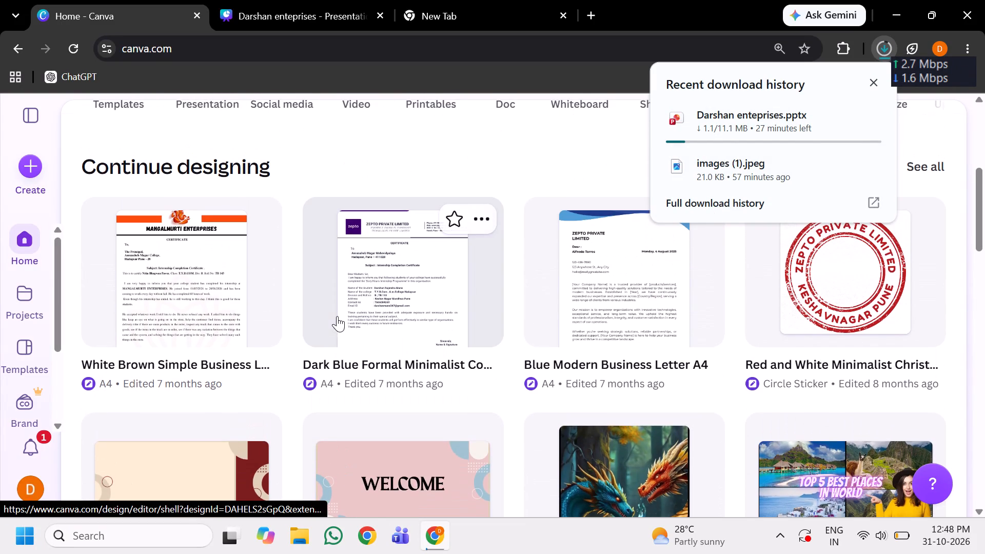
{"action": "left_click", "coordinate": [195, 288]}
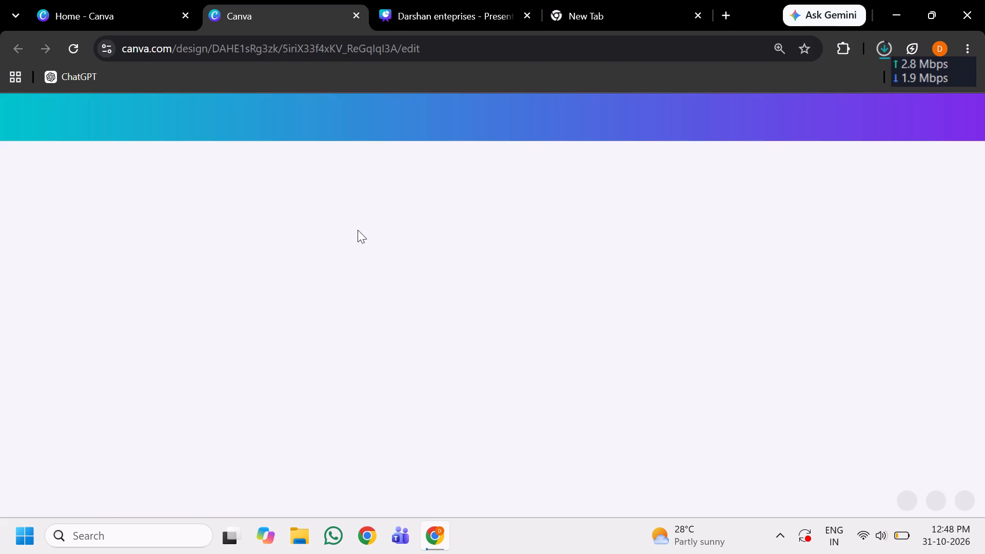
{"action": "scroll", "coordinate": [364, 230], "scroll_direction": "down", "scroll_amount": 3}
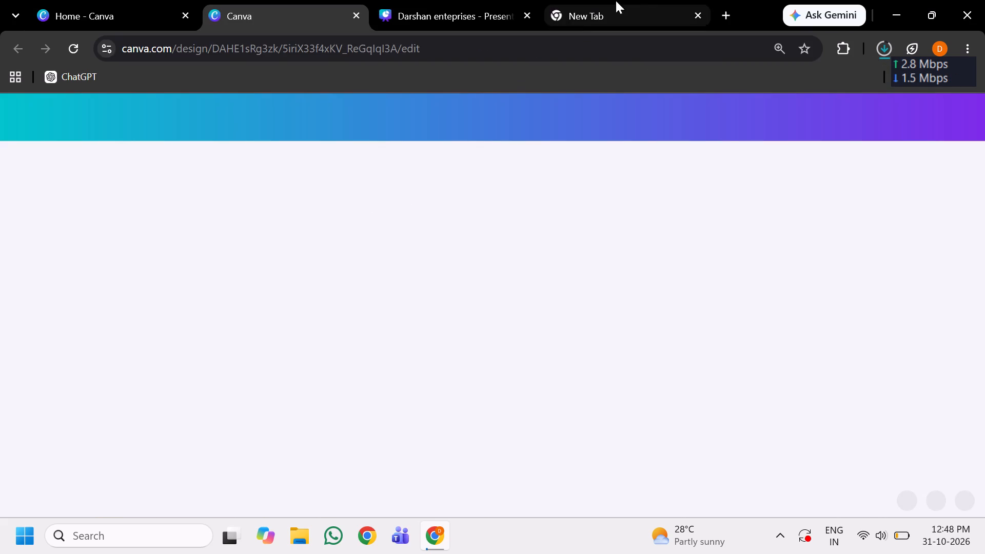
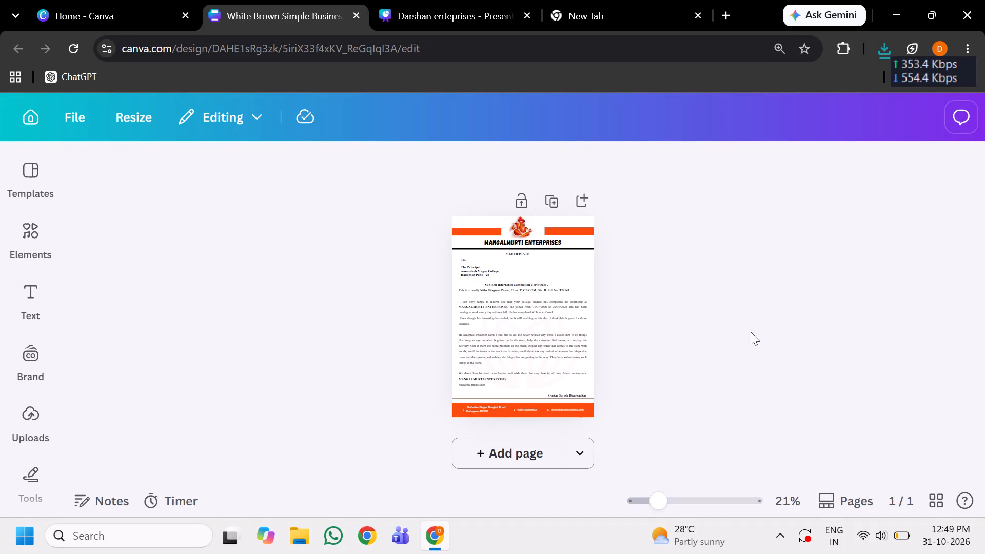
Zoom the certificate letter to 88% and examine its body text and header.
{"action": "scroll", "coordinate": [421, 381], "scroll_direction": "up", "scroll_amount": 2}
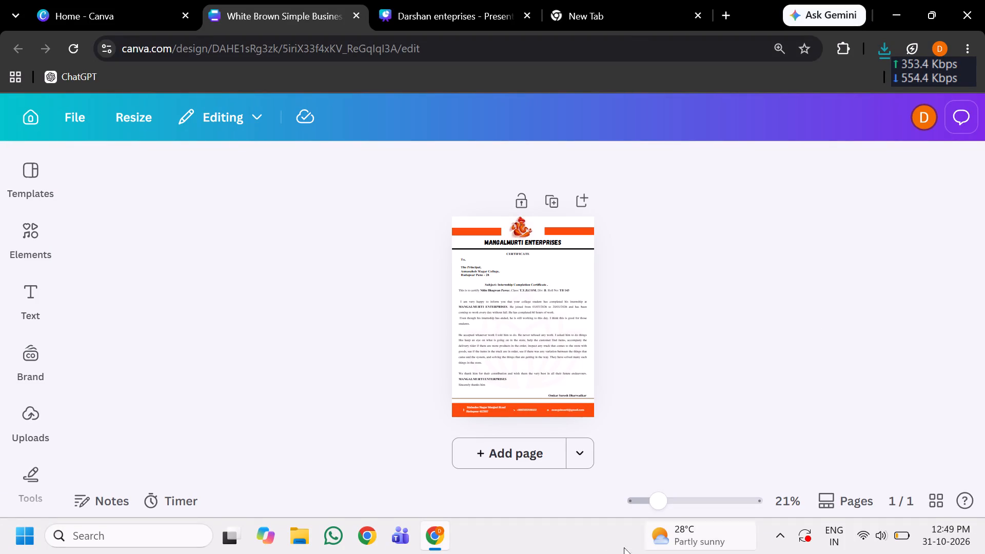
{"action": "left_click_drag", "start_coordinate": [651, 503], "coordinate": [739, 512]}
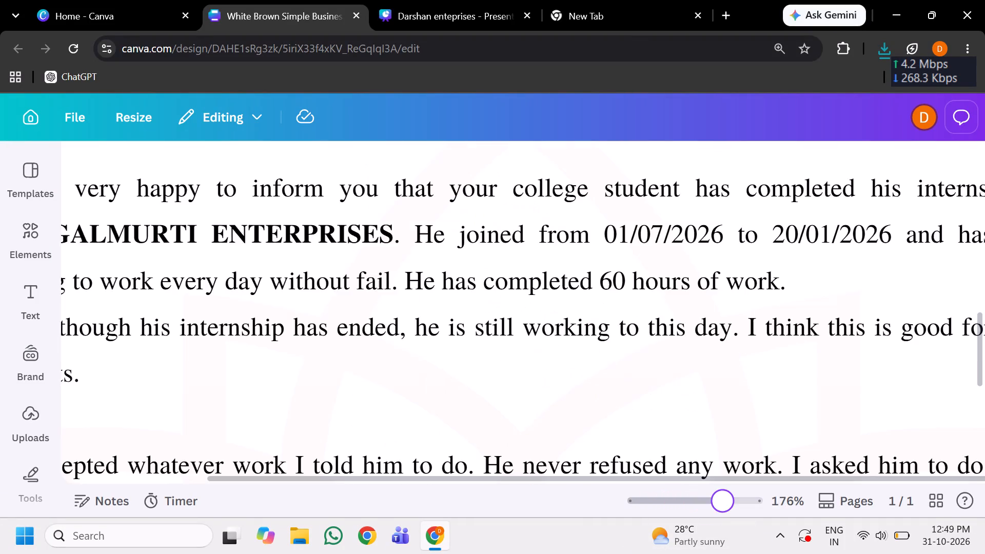
{"action": "left_click_drag", "start_coordinate": [739, 512], "coordinate": [673, 525]}
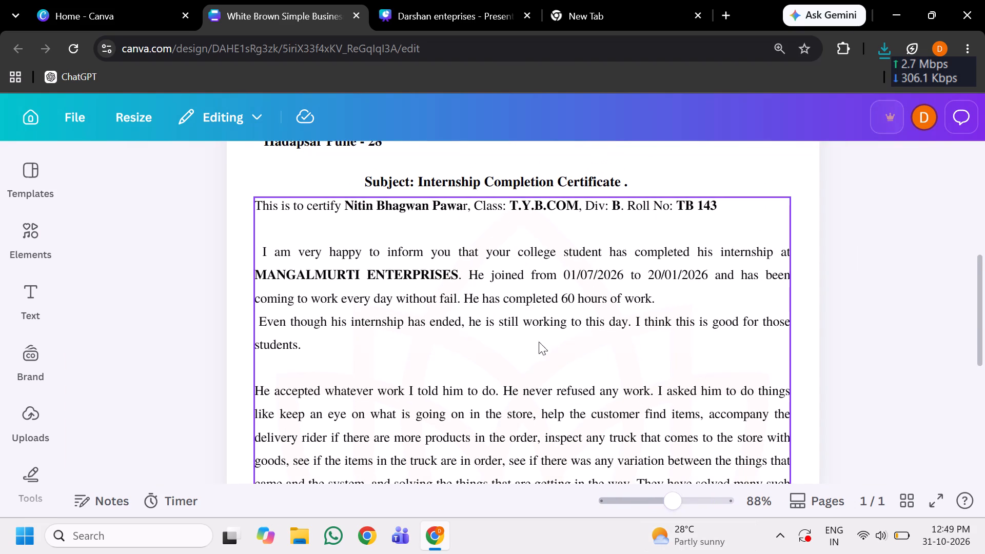
{"action": "scroll", "coordinate": [656, 309], "scroll_direction": "up", "scroll_amount": 1}
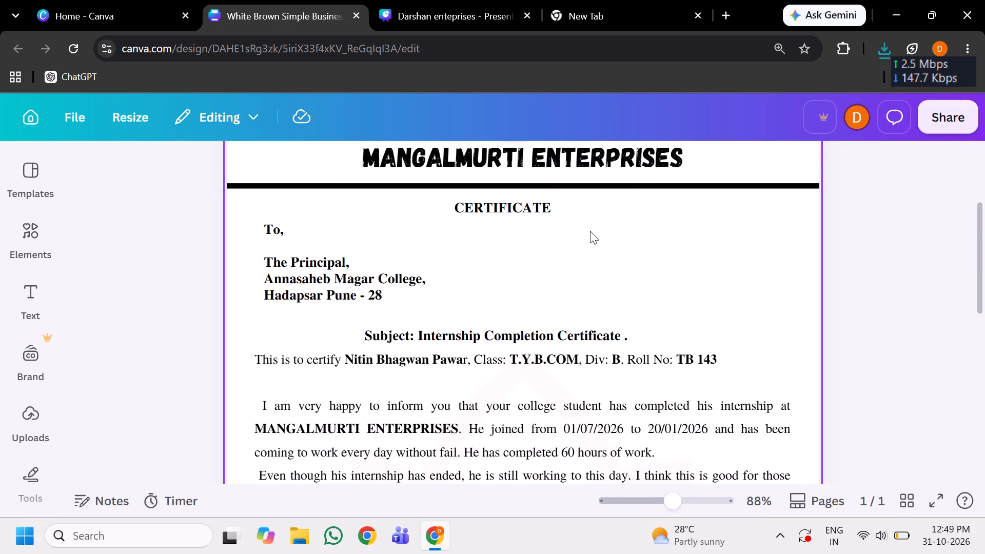
{"action": "scroll", "coordinate": [583, 248], "scroll_direction": "up", "scroll_amount": 2}
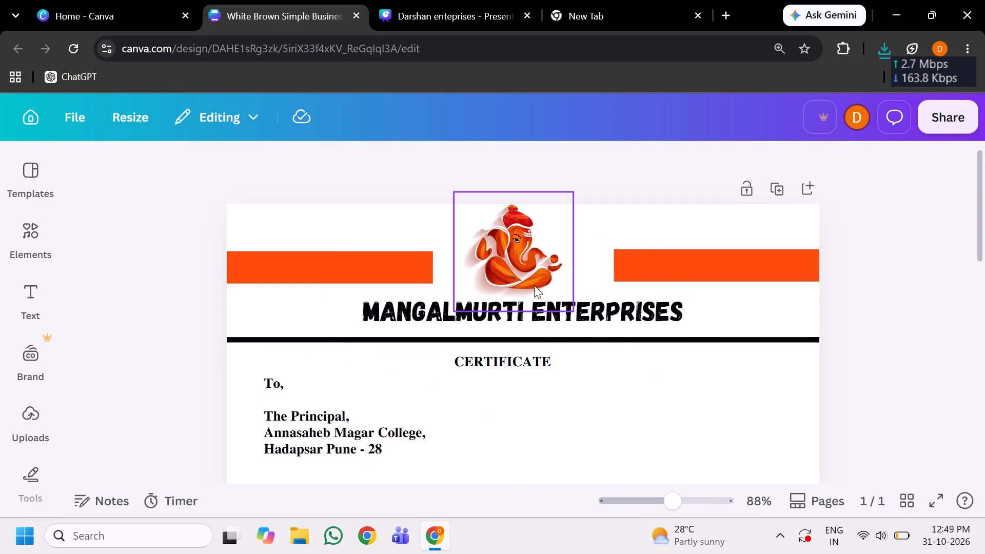
{"action": "scroll", "coordinate": [526, 286], "scroll_direction": "down", "scroll_amount": 1}
{"action": "scroll", "coordinate": [547, 262], "scroll_direction": "up", "scroll_amount": 1}
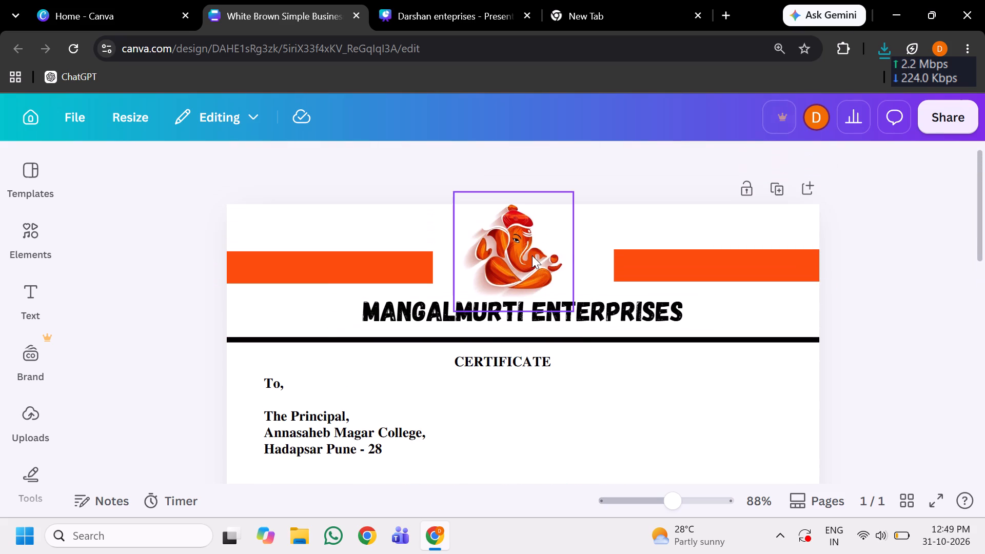
Add the Zepto logo from the uploaded images to the certificate page.
{"action": "left_click_drag", "start_coordinate": [535, 255], "coordinate": [539, 253]}
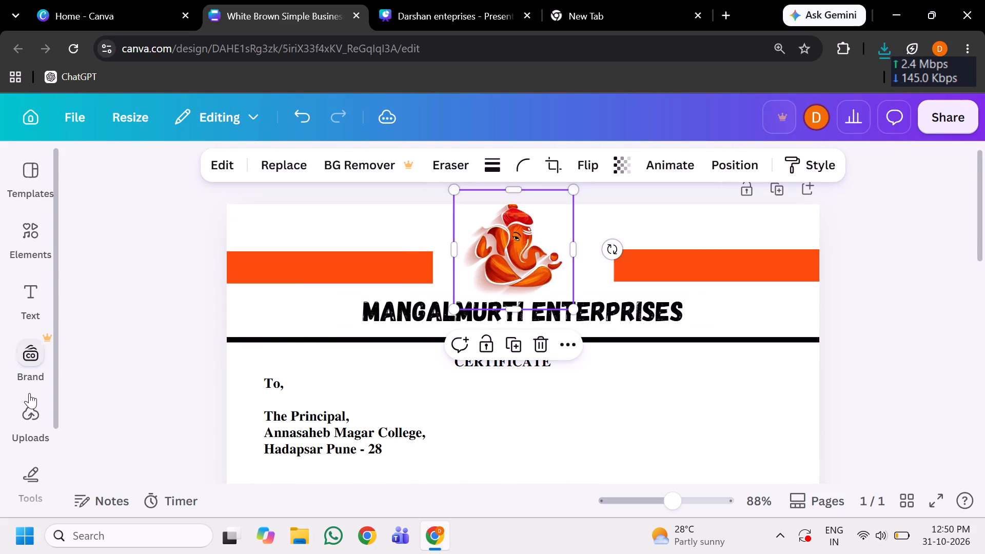
{"action": "left_click", "coordinate": [33, 421]}
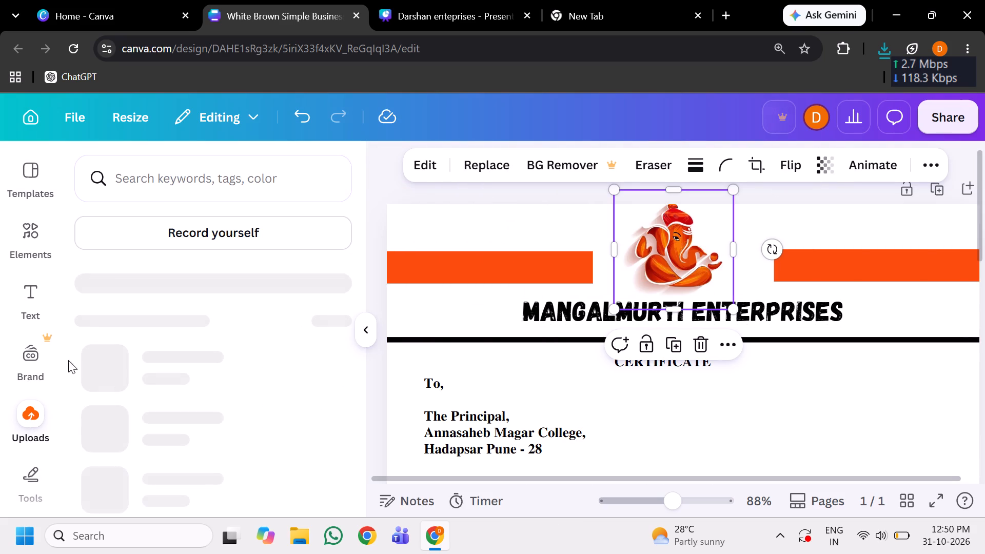
{"action": "scroll", "coordinate": [263, 269], "scroll_direction": "down", "scroll_amount": 3}
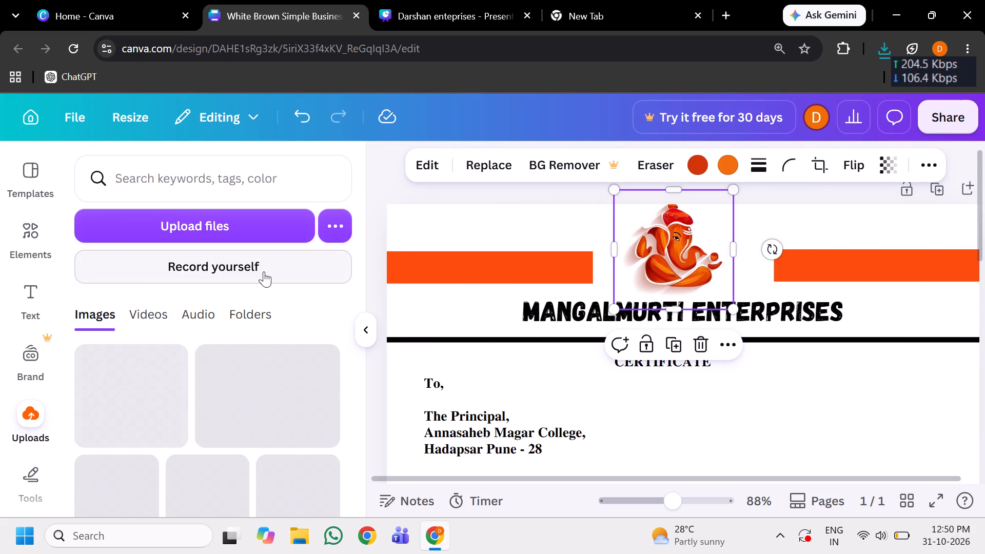
{"action": "scroll", "coordinate": [164, 370], "scroll_direction": "down", "scroll_amount": 2}
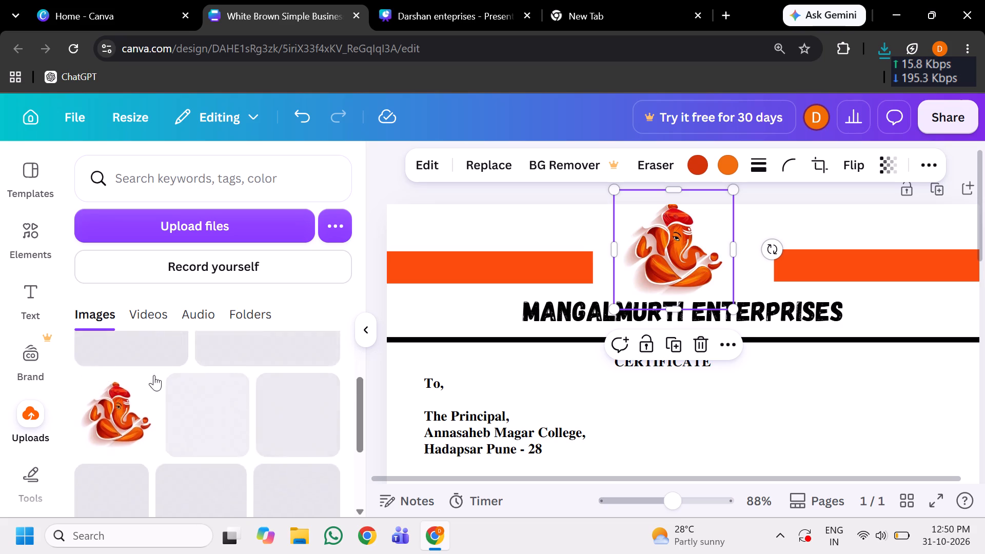
{"action": "scroll", "coordinate": [154, 375], "scroll_direction": "down", "scroll_amount": 1}
{"action": "scroll", "coordinate": [148, 369], "scroll_direction": "up", "scroll_amount": 3}
{"action": "scroll", "coordinate": [149, 367], "scroll_direction": "down", "scroll_amount": 2}
{"action": "scroll", "coordinate": [149, 367], "scroll_direction": "up", "scroll_amount": 3}
{"action": "scroll", "coordinate": [149, 367], "scroll_direction": "down", "scroll_amount": 2}
{"action": "scroll", "coordinate": [149, 367], "scroll_direction": "up", "scroll_amount": 1}
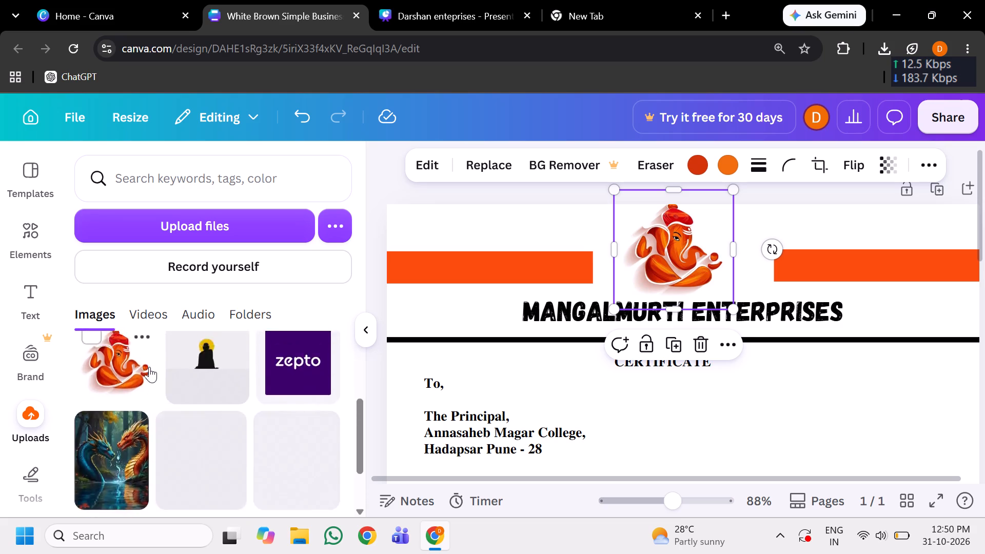
{"action": "scroll", "coordinate": [149, 367], "scroll_direction": "up", "scroll_amount": 1}
{"action": "scroll", "coordinate": [149, 367], "scroll_direction": "down", "scroll_amount": 3}
{"action": "scroll", "coordinate": [149, 367], "scroll_direction": "up", "scroll_amount": 2}
{"action": "scroll", "coordinate": [149, 367], "scroll_direction": "down", "scroll_amount": 3}
{"action": "scroll", "coordinate": [149, 367], "scroll_direction": "up", "scroll_amount": 3}
{"action": "scroll", "coordinate": [150, 366], "scroll_direction": "down", "scroll_amount": 1}
{"action": "scroll", "coordinate": [151, 365], "scroll_direction": "up", "scroll_amount": 1}
{"action": "scroll", "coordinate": [169, 356], "scroll_direction": "down", "scroll_amount": 1}
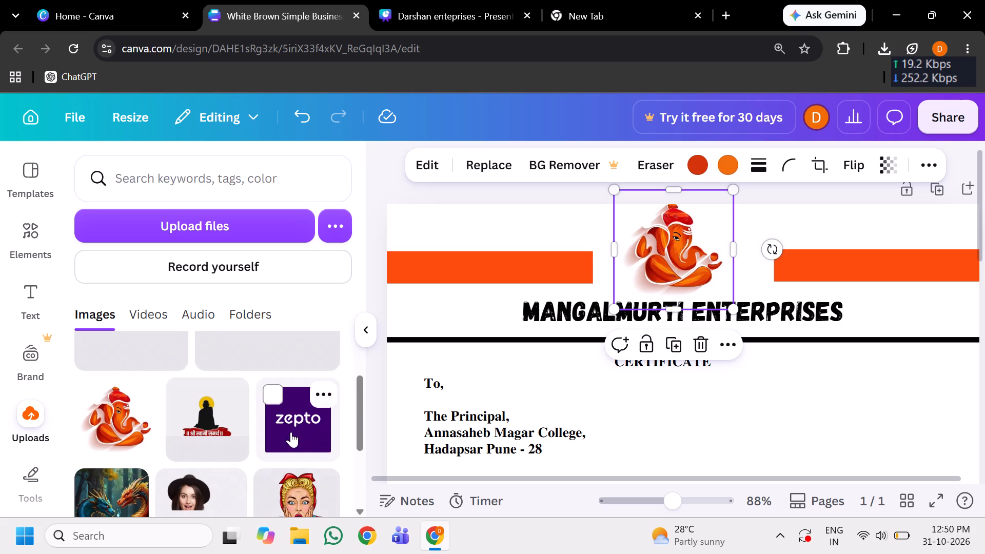
{"action": "scroll", "coordinate": [288, 423], "scroll_direction": "down", "scroll_amount": 1}
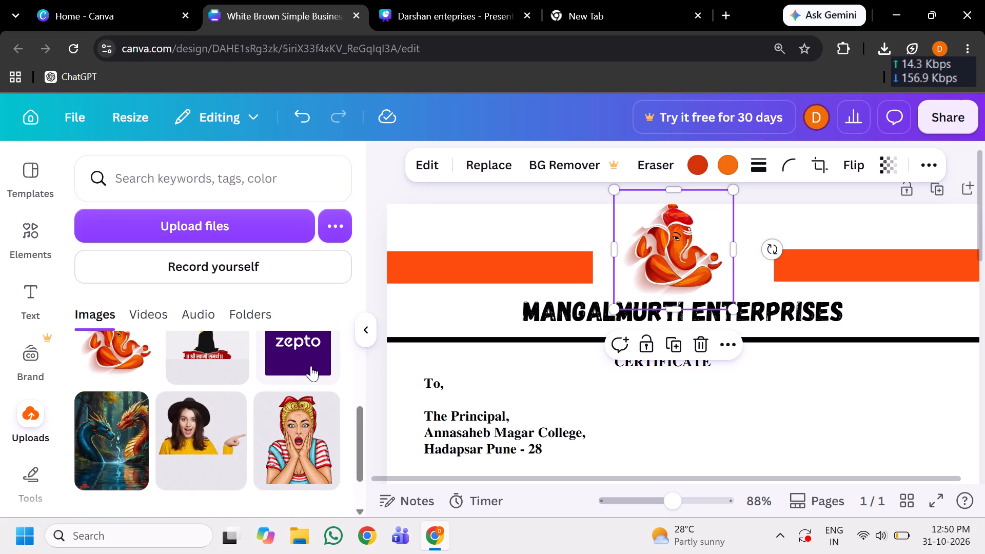
{"action": "left_click", "coordinate": [304, 351]}
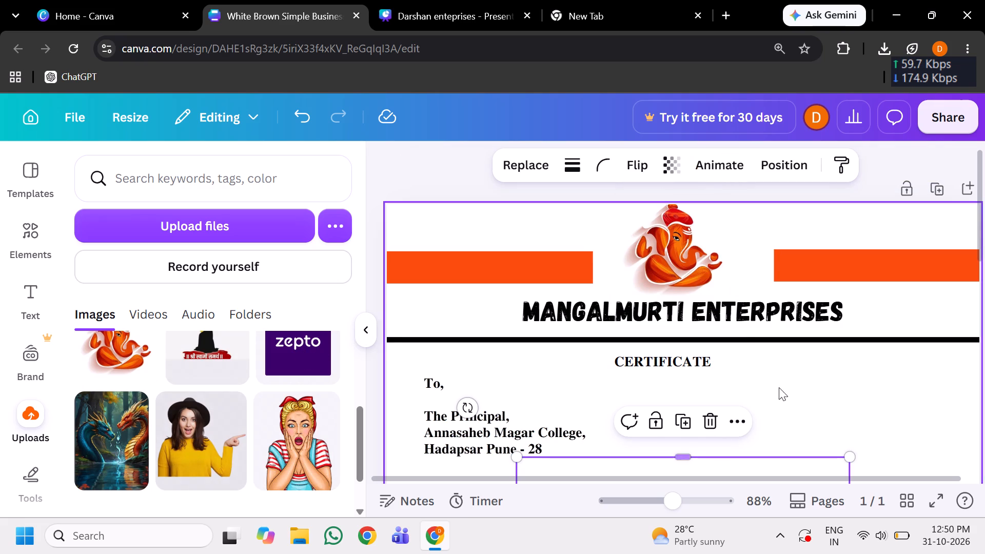
Delete the Ganesha logo above the MANGALMURTI ENTERPRISES heading.
{"action": "scroll", "coordinate": [699, 339], "scroll_direction": "down", "scroll_amount": 2}
{"action": "scroll", "coordinate": [673, 329], "scroll_direction": "up", "scroll_amount": 2}
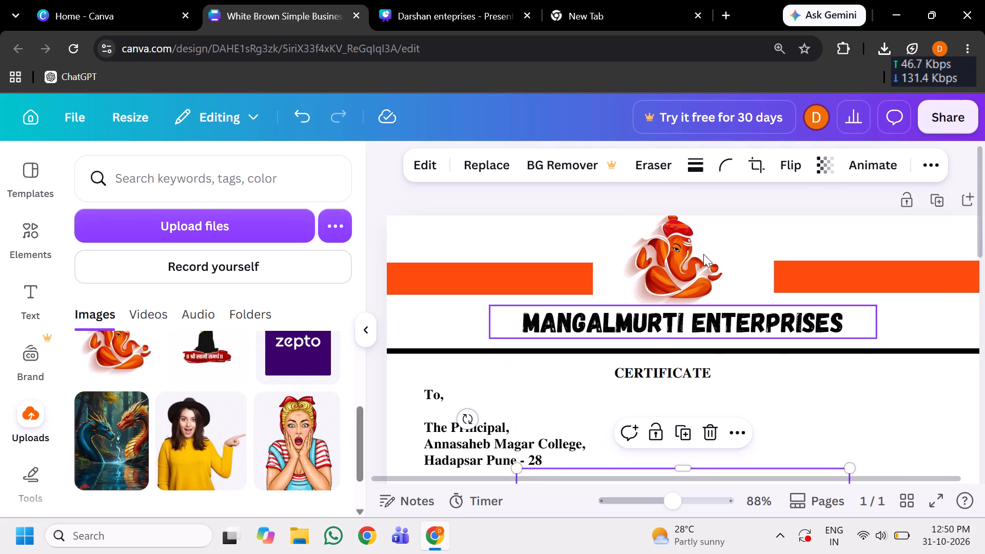
{"action": "left_click", "coordinate": [671, 259]}
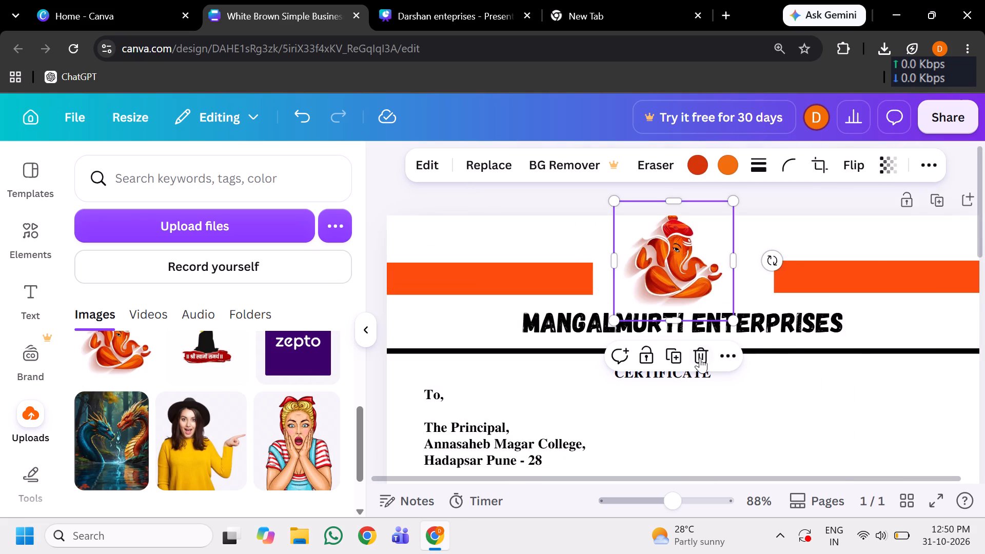
{"action": "left_click", "coordinate": [700, 357]}
Shrink the Zepto logo to roughly the size of the former Ganesha logo.
{"action": "scroll", "coordinate": [663, 332], "scroll_direction": "down", "scroll_amount": 3}
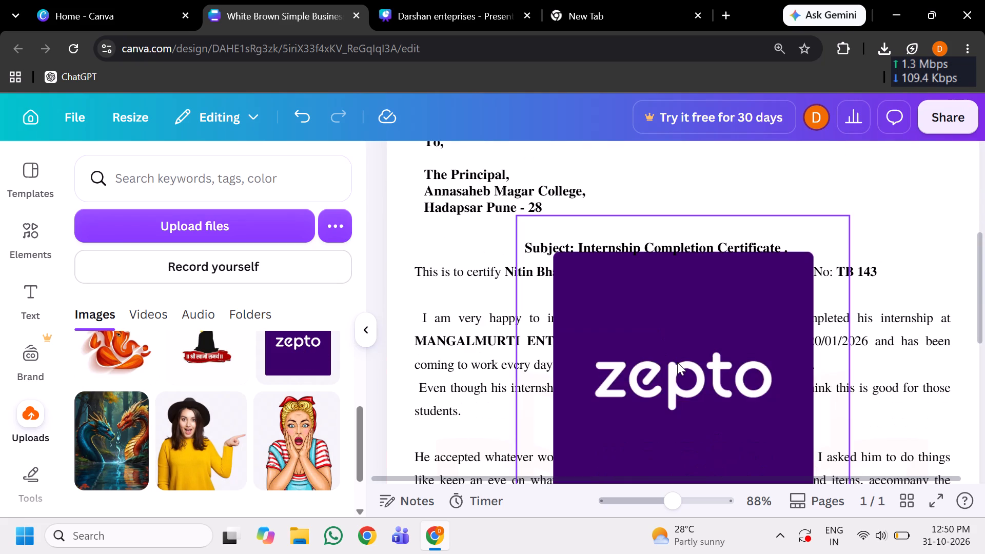
{"action": "scroll", "coordinate": [719, 293], "scroll_direction": "down", "scroll_amount": 1}
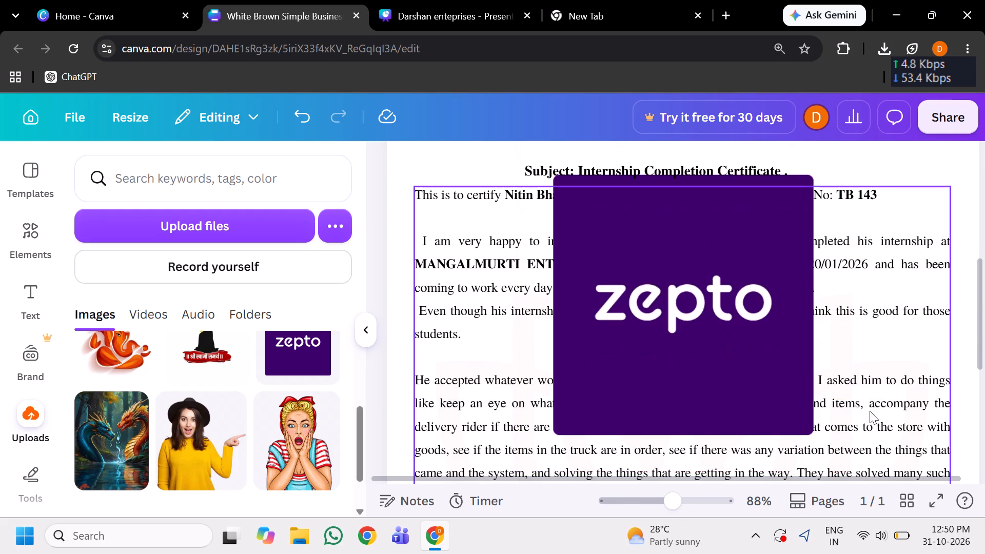
{"action": "left_click_drag", "start_coordinate": [715, 355], "coordinate": [712, 335]}
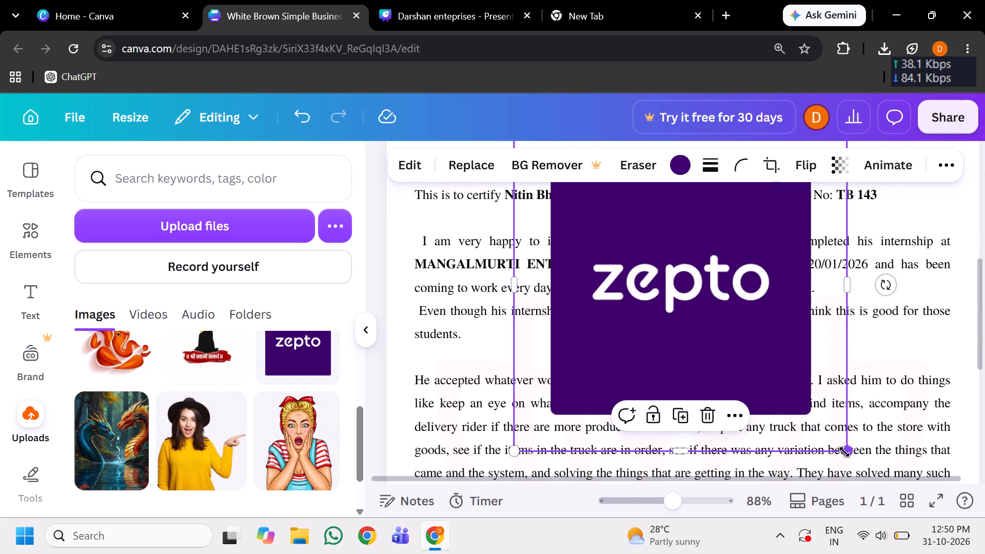
{"action": "left_click_drag", "start_coordinate": [845, 452], "coordinate": [702, 328]}
{"action": "scroll", "coordinate": [728, 305], "scroll_direction": "up", "scroll_amount": 1}
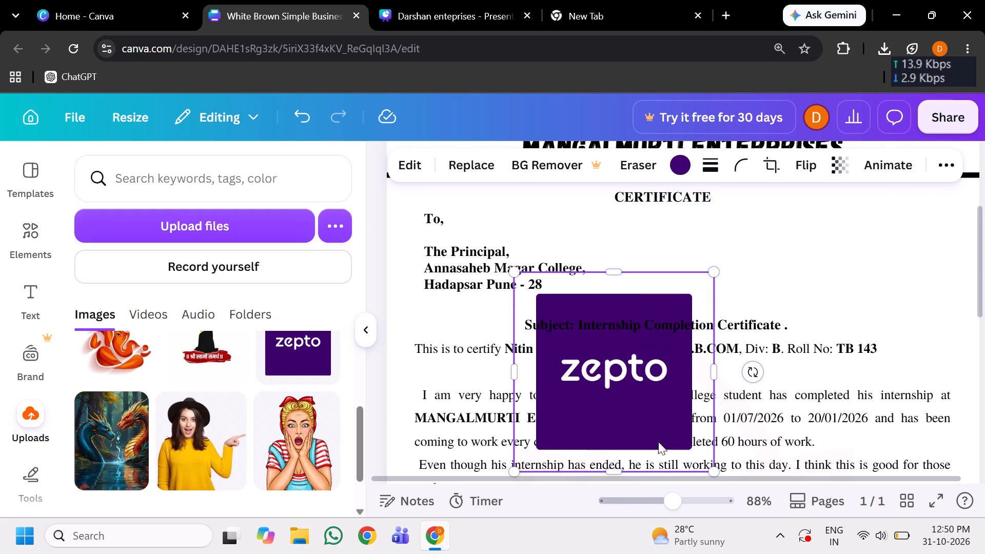
{"action": "left_click_drag", "start_coordinate": [714, 469], "coordinate": [633, 375]}
Move the Zepto logo to the centre of the header, between the two orange bars above the company name.
{"action": "scroll", "coordinate": [744, 309], "scroll_direction": "up", "scroll_amount": 2}
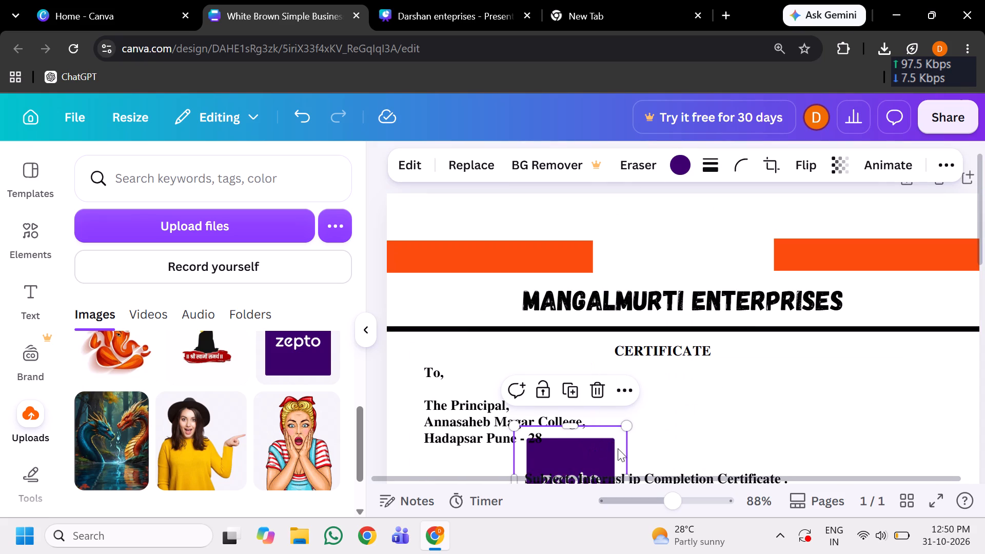
{"action": "scroll", "coordinate": [652, 386], "scroll_direction": "down", "scroll_amount": 1}
{"action": "left_click_drag", "start_coordinate": [583, 426], "coordinate": [700, 306]}
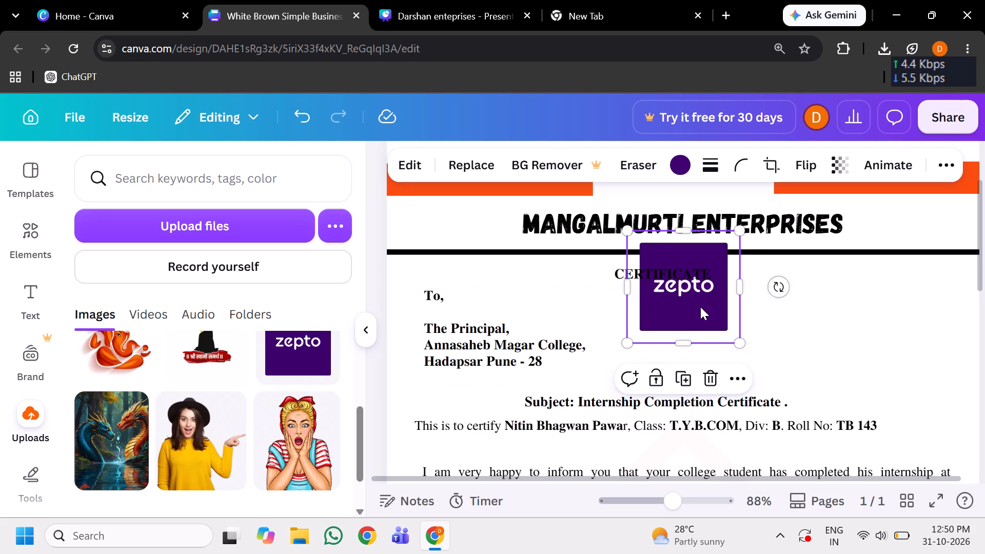
{"action": "scroll", "coordinate": [700, 307], "scroll_direction": "up", "scroll_amount": 1}
{"action": "left_click_drag", "start_coordinate": [676, 374], "coordinate": [670, 271]}
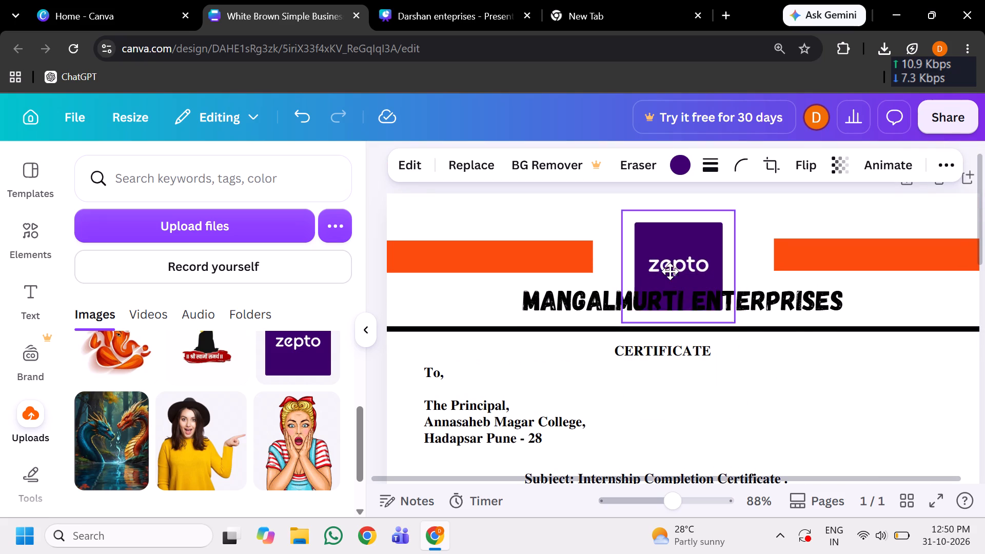
{"action": "left_click_drag", "start_coordinate": [670, 271], "coordinate": [665, 247]}
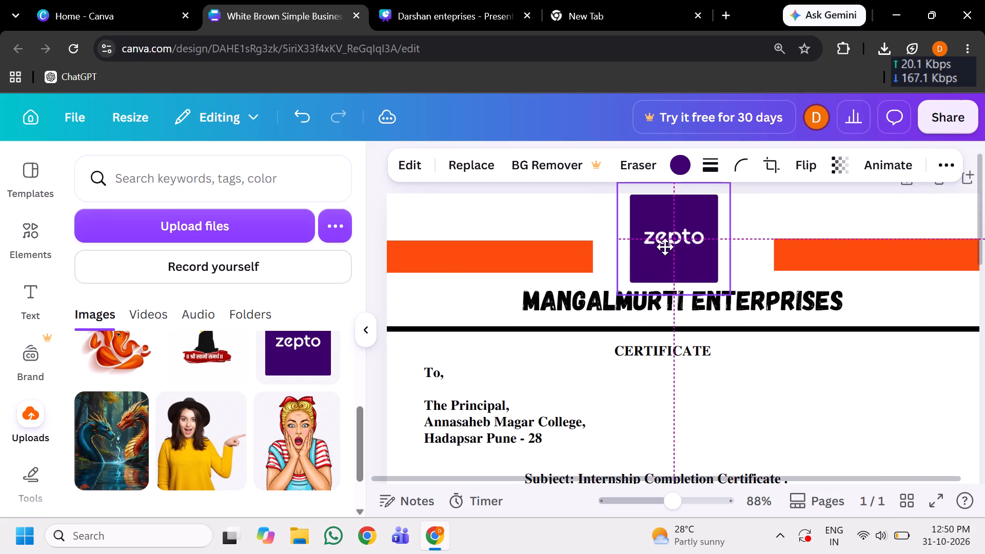
{"action": "left_click_drag", "start_coordinate": [665, 247], "coordinate": [667, 250]}
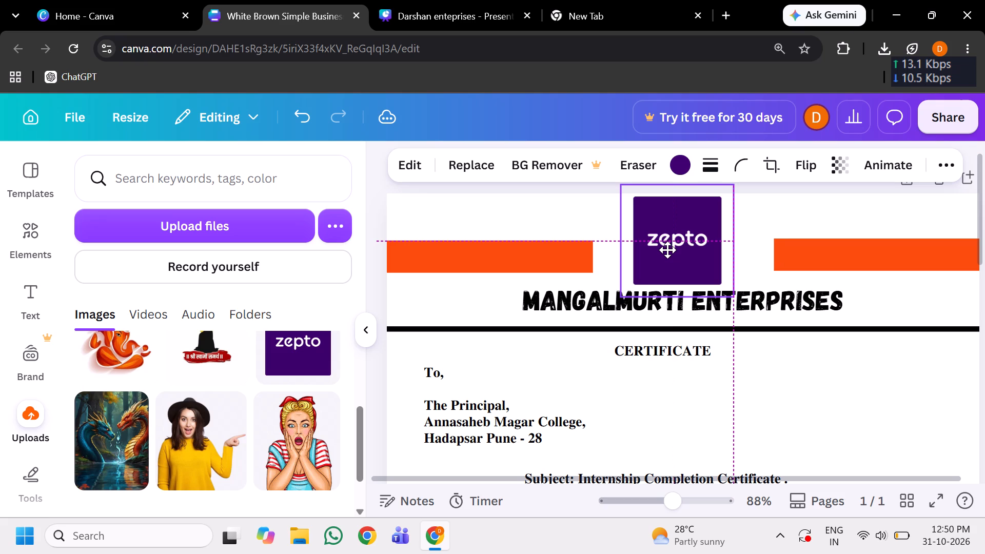
{"action": "left_click_drag", "start_coordinate": [667, 250], "coordinate": [667, 250]}
Recolour the orange header bar left of the Zepto logo with the default black-to-blue gradient.
{"action": "left_click", "coordinate": [553, 259]}
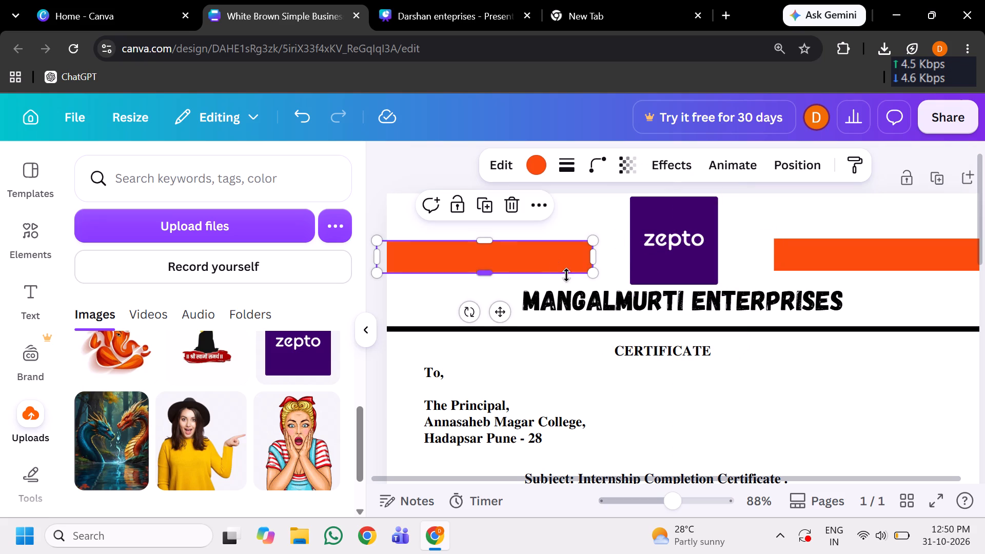
{"action": "left_click", "coordinate": [532, 162]}
{"action": "scroll", "coordinate": [207, 293], "scroll_direction": "down", "scroll_amount": 2}
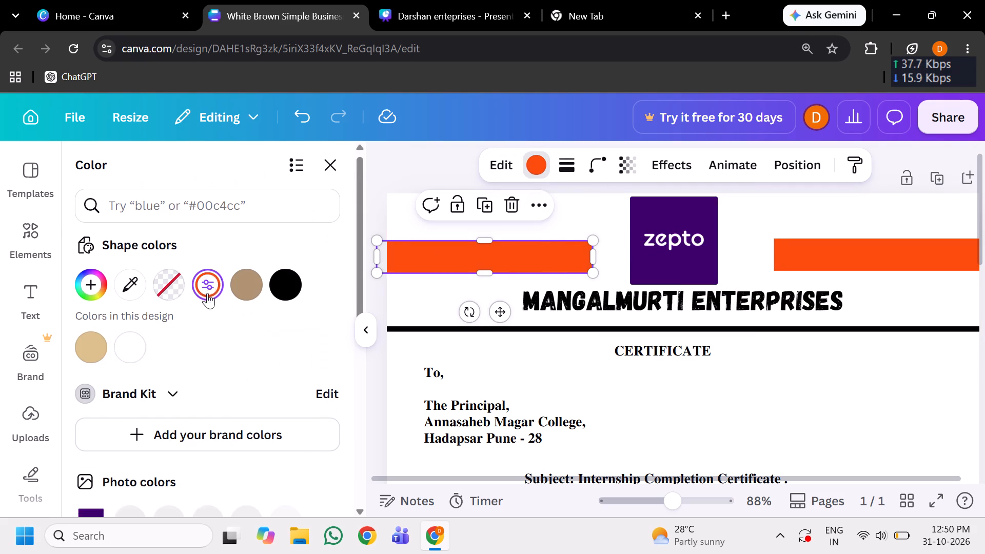
{"action": "scroll", "coordinate": [207, 293], "scroll_direction": "down", "scroll_amount": 1}
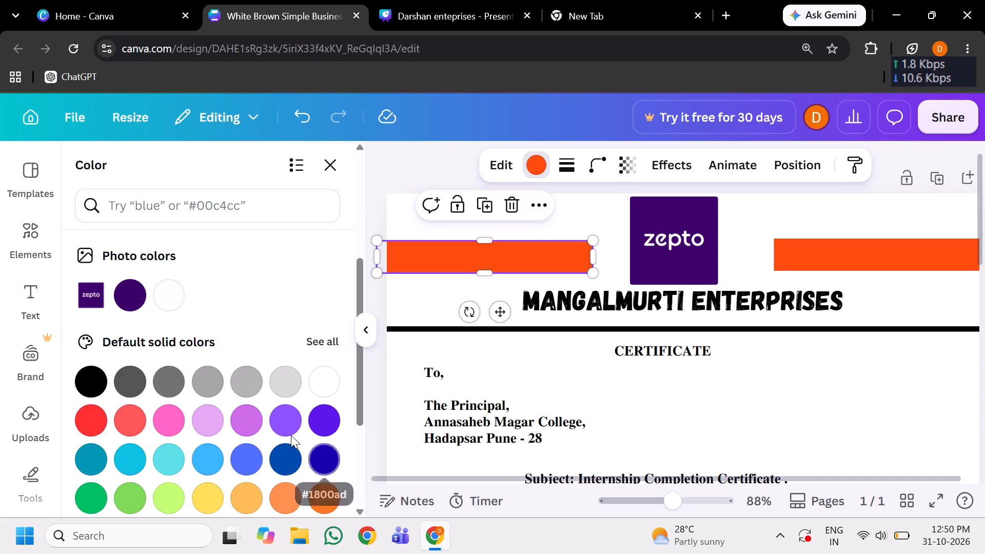
{"action": "scroll", "coordinate": [284, 425], "scroll_direction": "down", "scroll_amount": 2}
{"action": "left_click", "coordinate": [279, 269]}
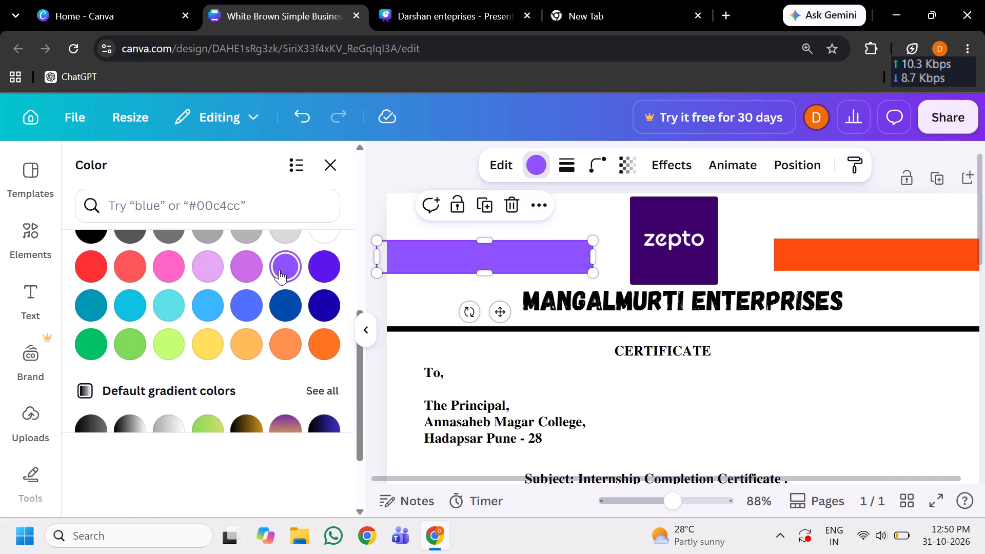
{"action": "left_click", "coordinate": [330, 264]}
{"action": "scroll", "coordinate": [289, 310], "scroll_direction": "down", "scroll_amount": 2}
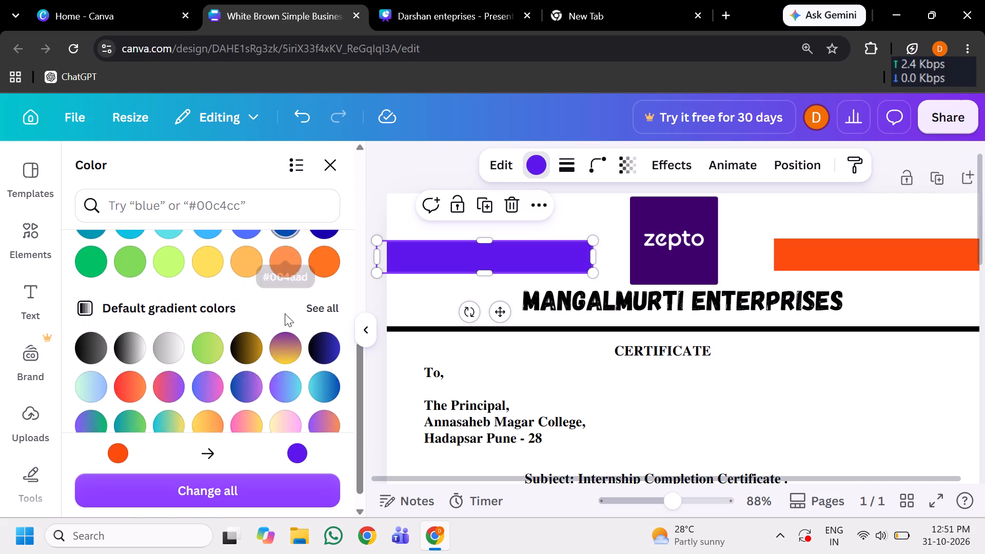
{"action": "left_click", "coordinate": [330, 329]}
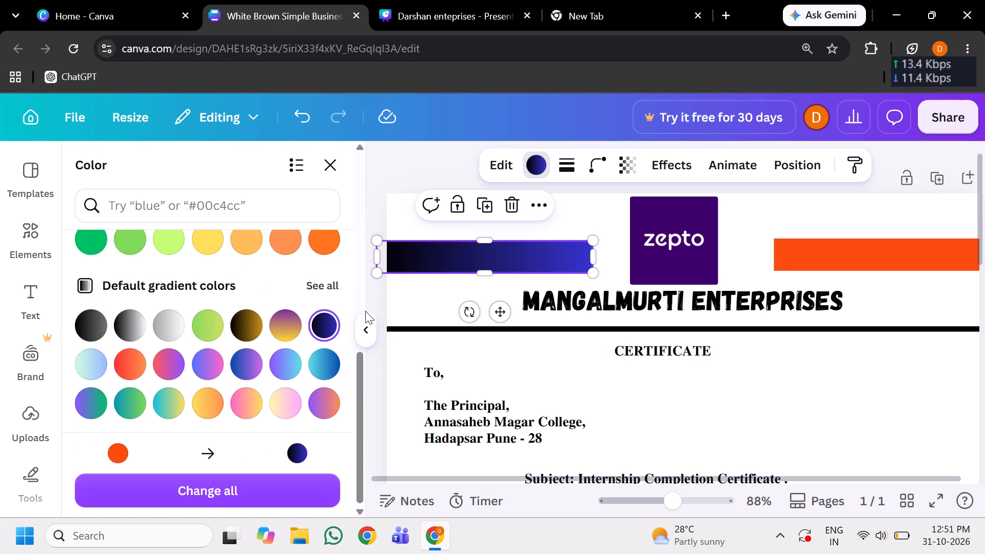
Recolour the orange header bar right of the Zepto logo with the logo's dark purple, #3b0069.
{"action": "left_click", "coordinate": [855, 247]}
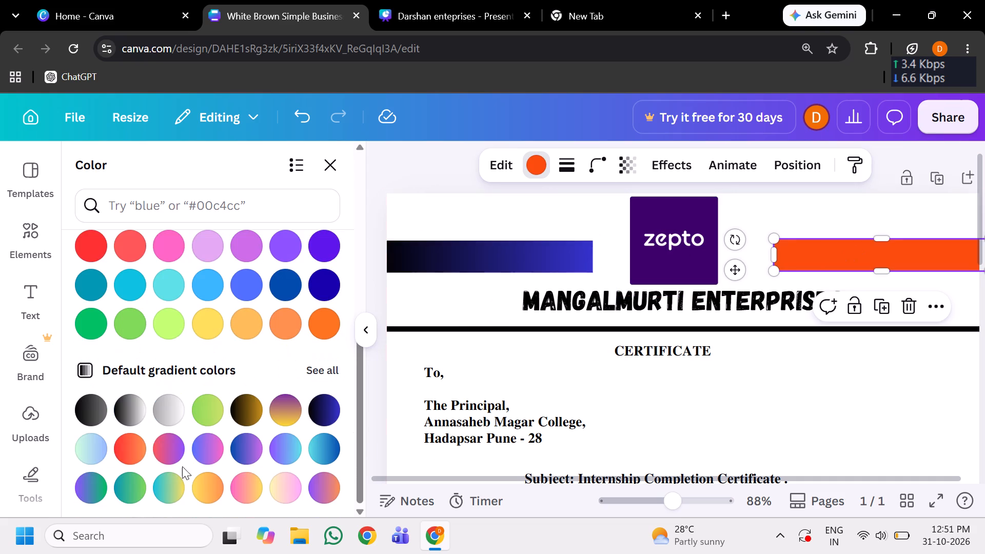
{"action": "scroll", "coordinate": [248, 346], "scroll_direction": "up", "scroll_amount": 3}
{"action": "left_click", "coordinate": [147, 348]}
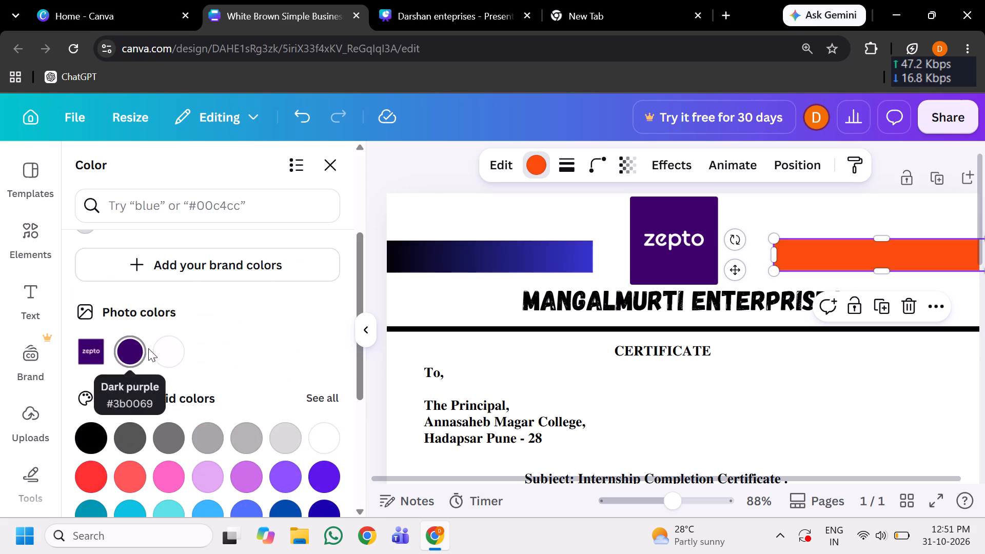
{"action": "left_click", "coordinate": [137, 345]}
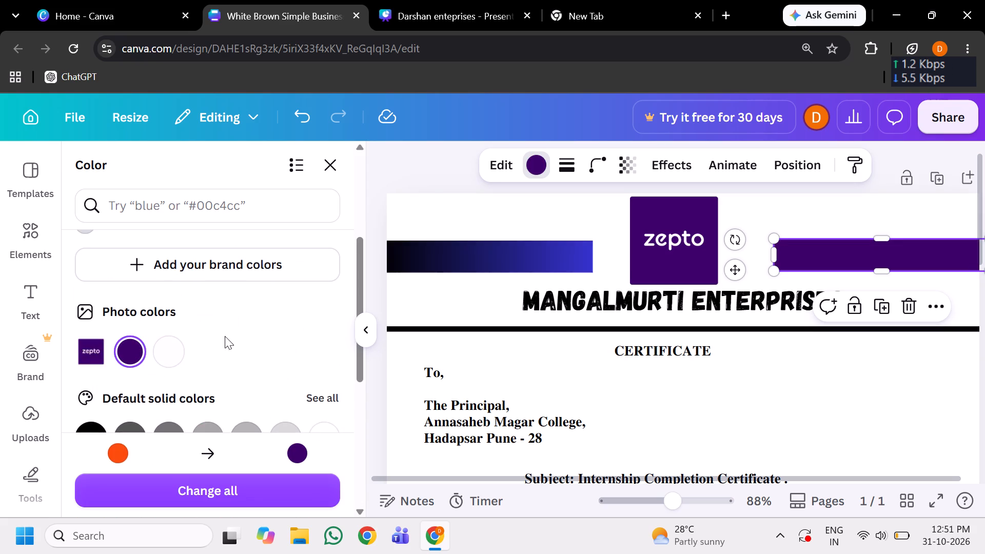
{"action": "scroll", "coordinate": [247, 342], "scroll_direction": "down", "scroll_amount": 2}
{"action": "scroll", "coordinate": [320, 358], "scroll_direction": "down", "scroll_amount": 3}
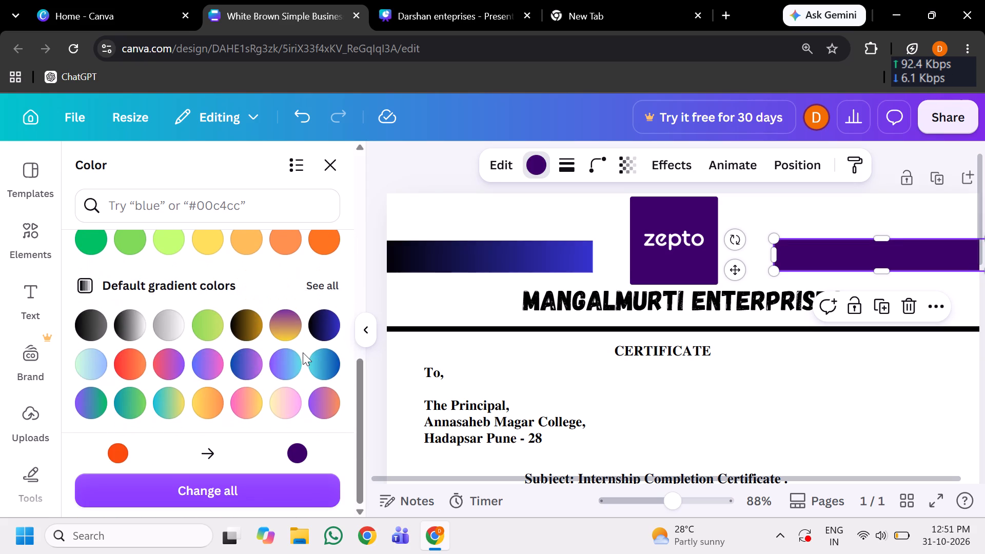
Recolour the header bar right of the Zepto logo with the default black-to-blue gradient.
{"action": "left_click", "coordinate": [318, 328]}
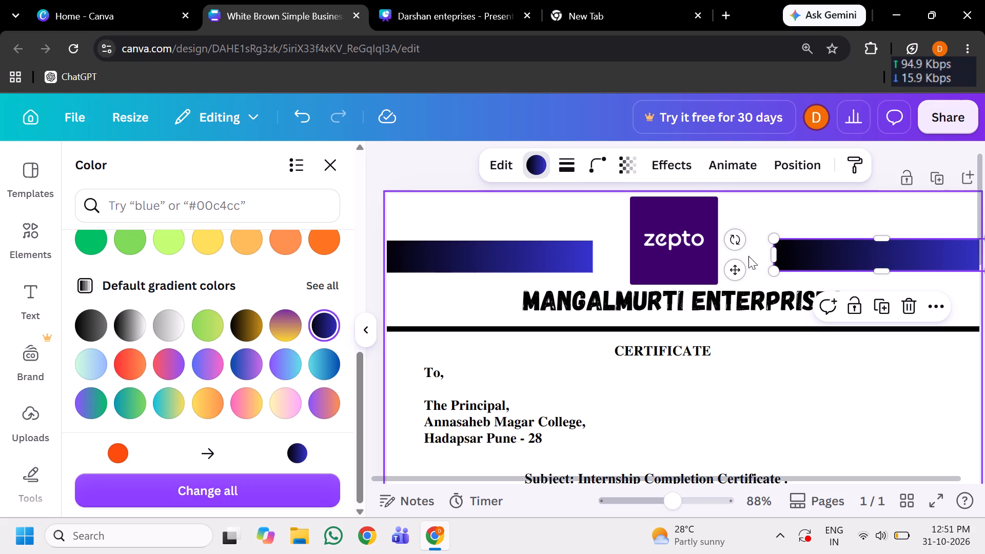
Rotate the header bar right of the Zepto logo by about 180° so its gradient mirrors the other bar.
{"action": "left_click", "coordinate": [736, 241]}
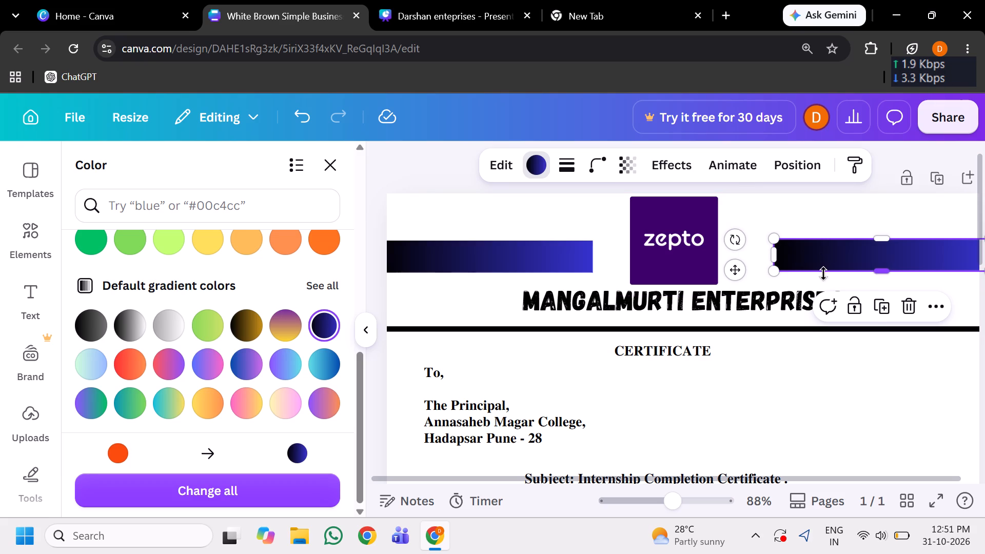
{"action": "left_click", "coordinate": [934, 303]}
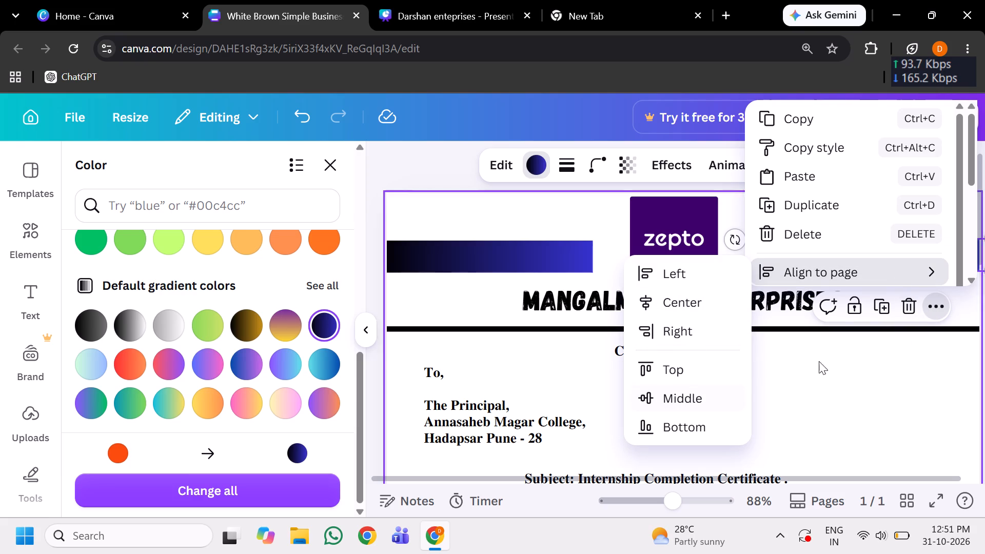
{"action": "left_click", "coordinate": [901, 404]}
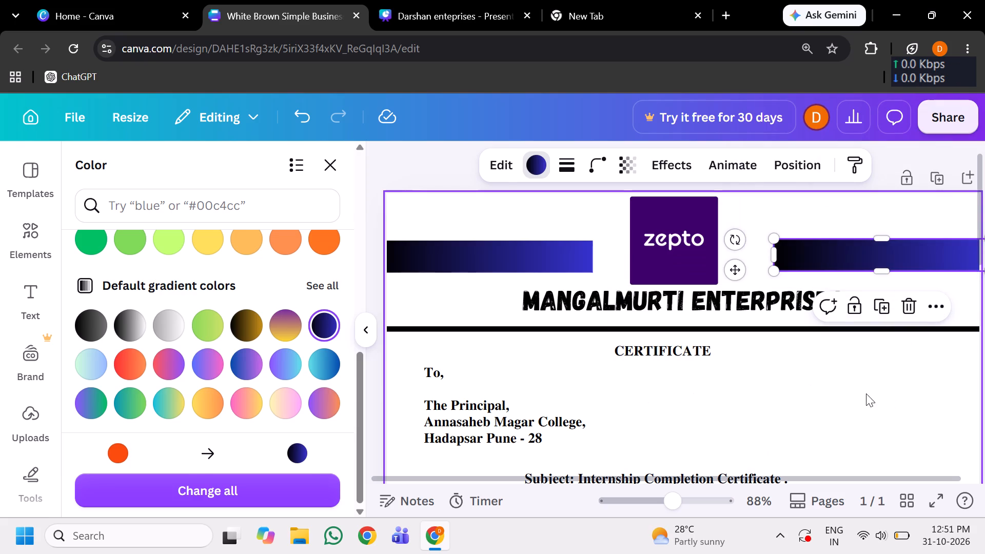
{"action": "left_click", "coordinate": [855, 260]}
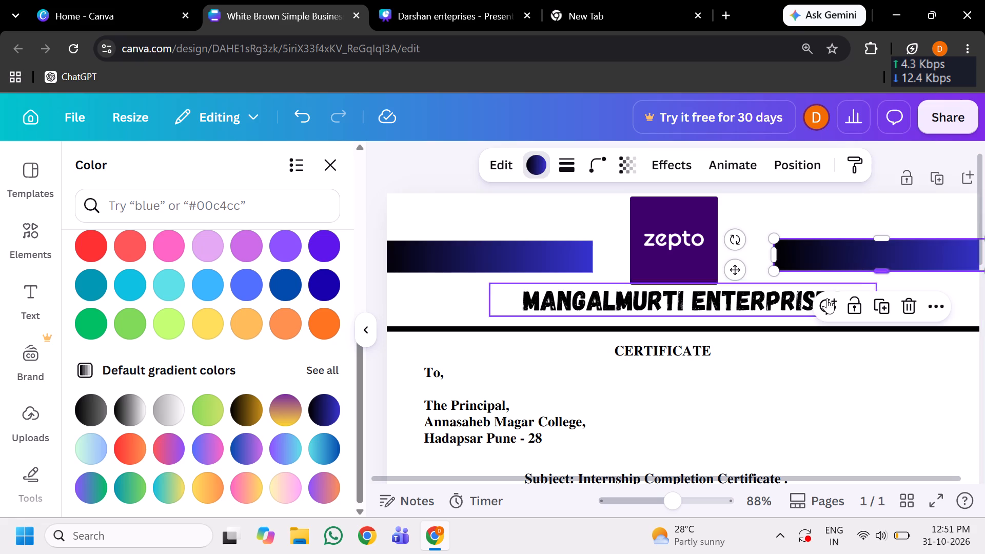
{"action": "left_click", "coordinate": [737, 246]}
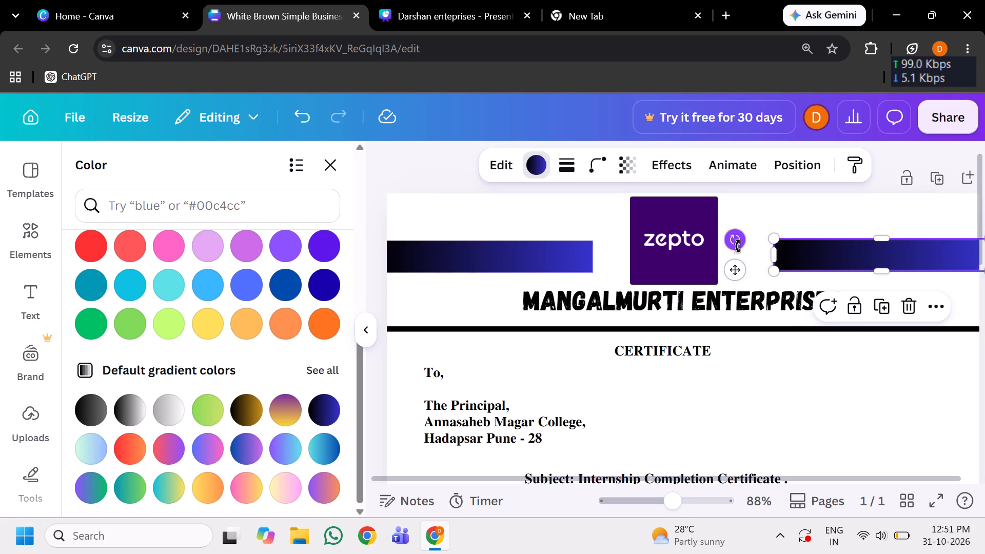
{"action": "left_click", "coordinate": [739, 246]}
{"action": "left_click_drag", "start_coordinate": [733, 239], "coordinate": [716, 288]}
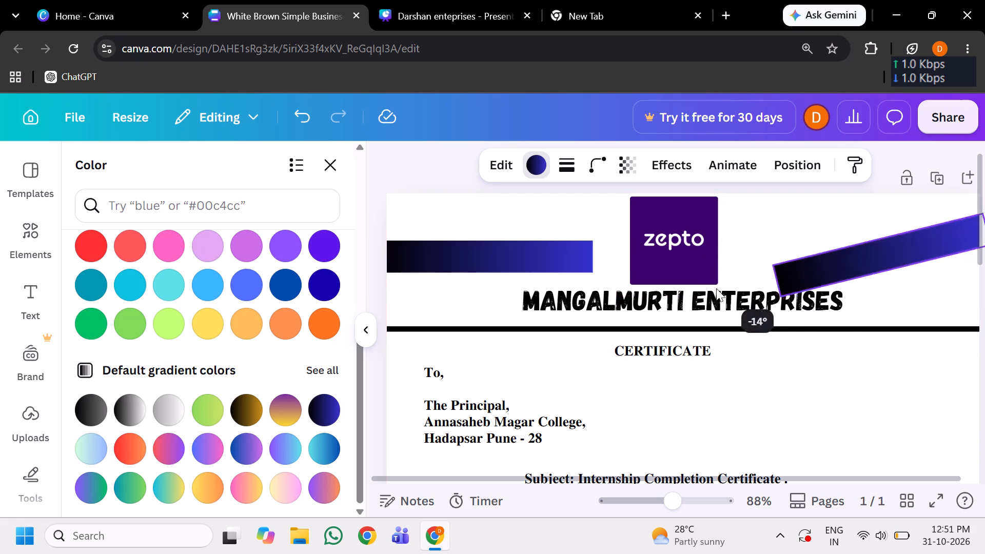
{"action": "left_click_drag", "start_coordinate": [716, 288], "coordinate": [984, 266]}
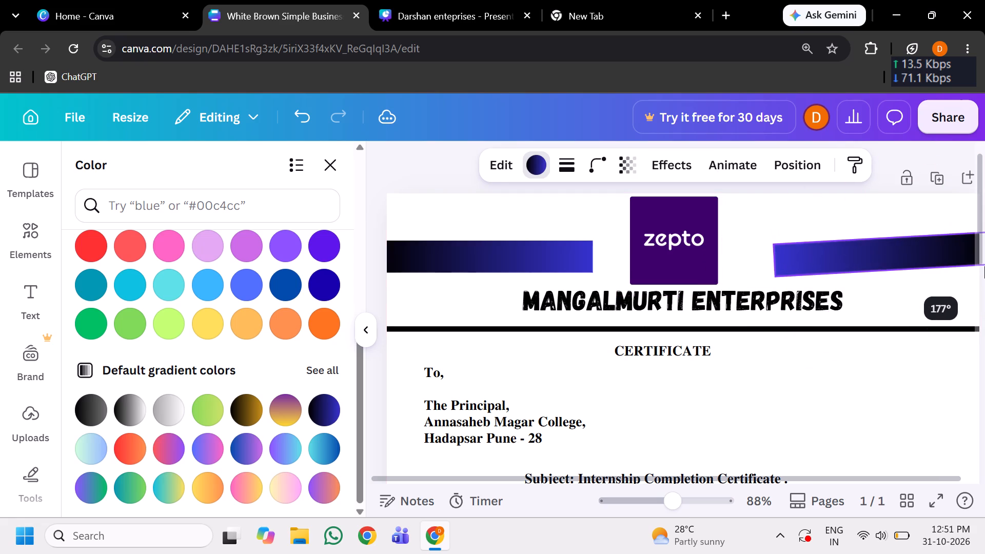
{"action": "left_click_drag", "start_coordinate": [984, 266], "coordinate": [982, 270]}
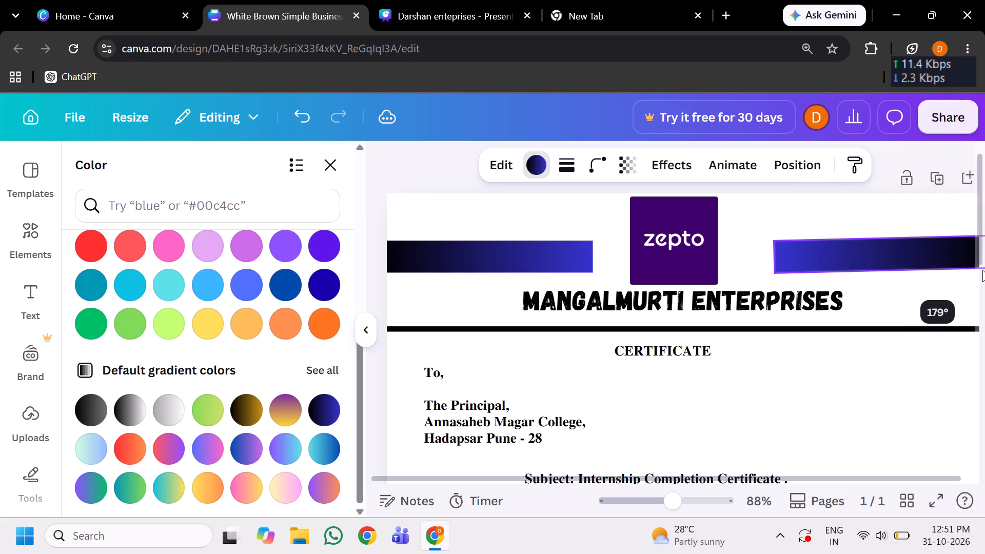
{"action": "left_click_drag", "start_coordinate": [982, 270], "coordinate": [980, 273]}
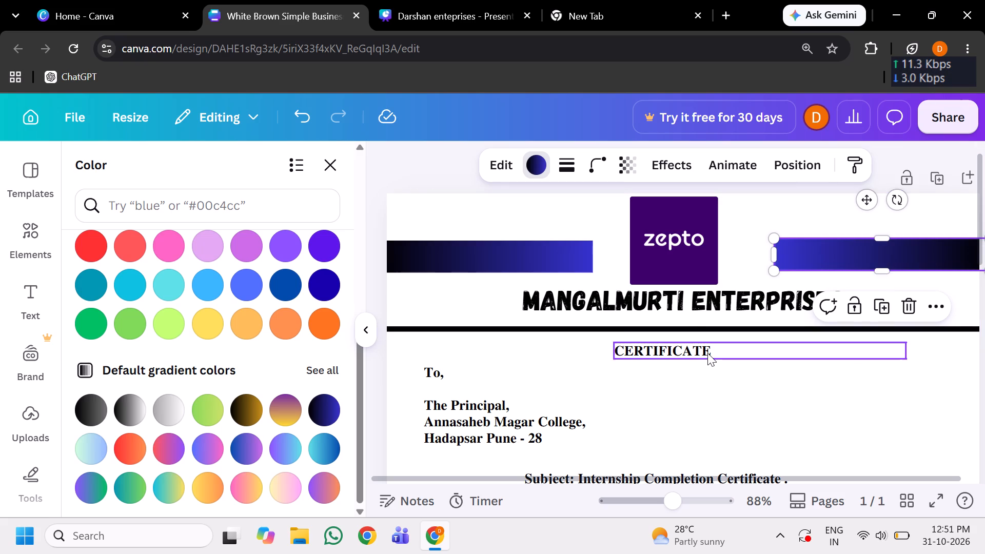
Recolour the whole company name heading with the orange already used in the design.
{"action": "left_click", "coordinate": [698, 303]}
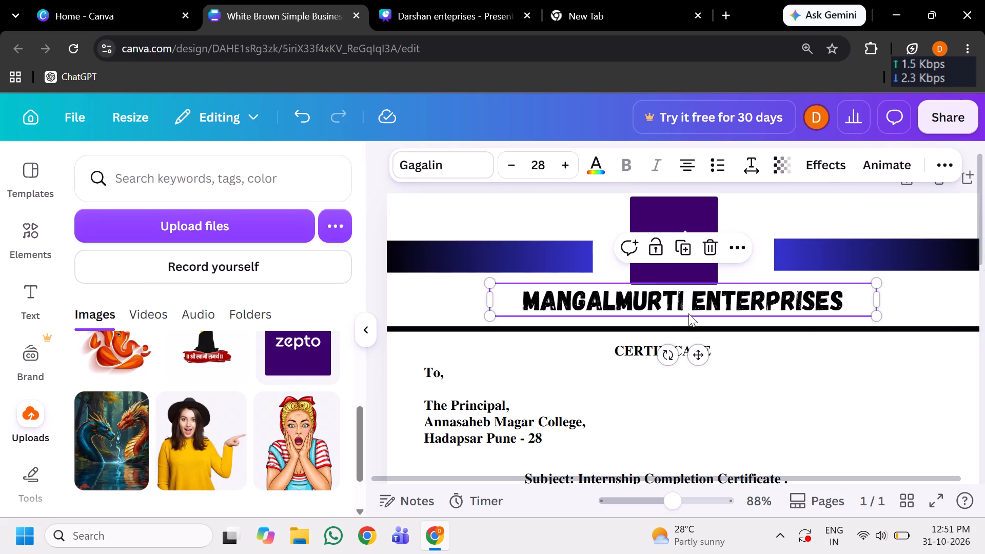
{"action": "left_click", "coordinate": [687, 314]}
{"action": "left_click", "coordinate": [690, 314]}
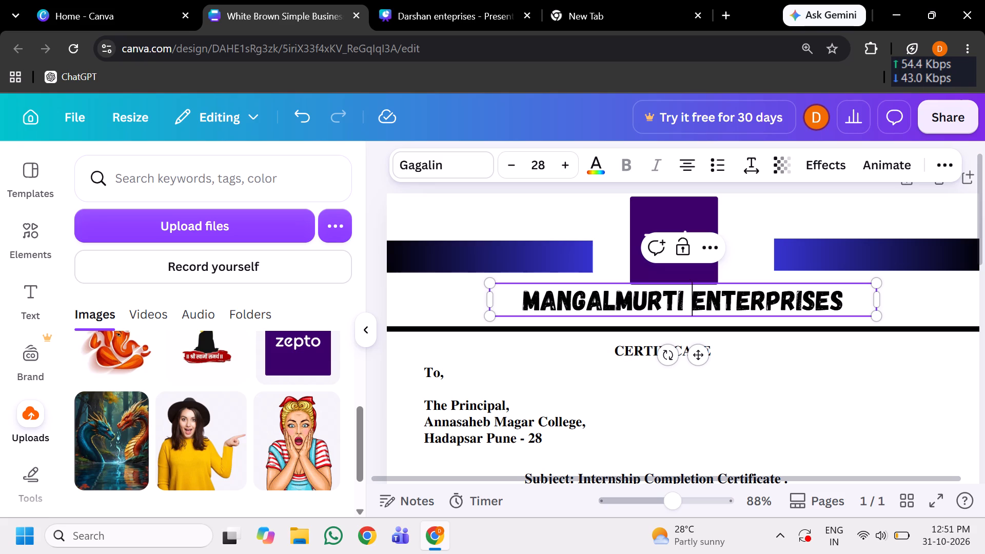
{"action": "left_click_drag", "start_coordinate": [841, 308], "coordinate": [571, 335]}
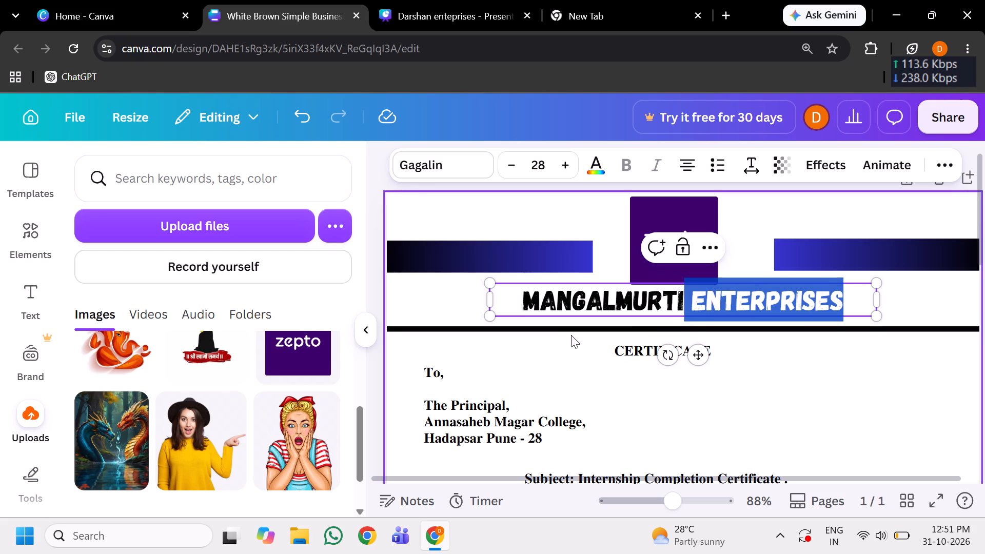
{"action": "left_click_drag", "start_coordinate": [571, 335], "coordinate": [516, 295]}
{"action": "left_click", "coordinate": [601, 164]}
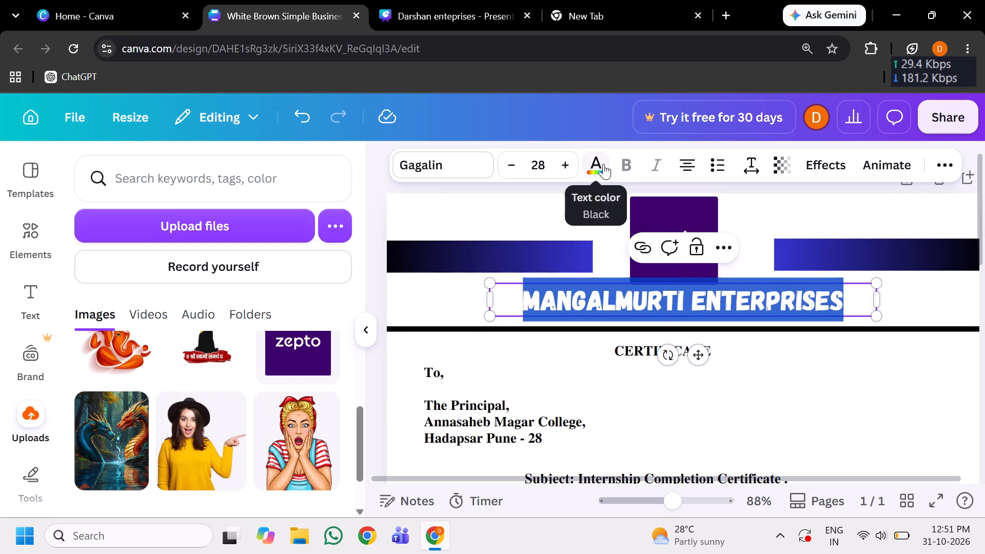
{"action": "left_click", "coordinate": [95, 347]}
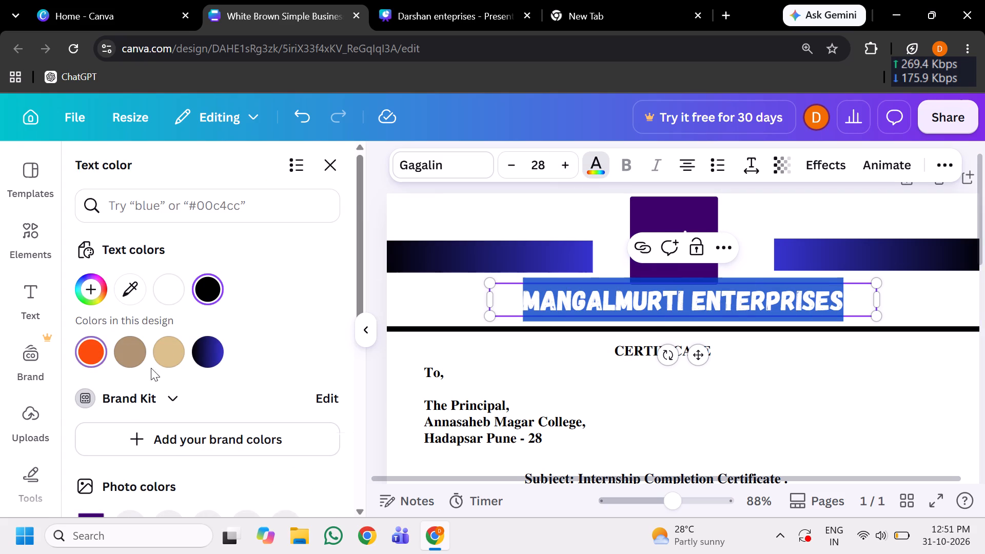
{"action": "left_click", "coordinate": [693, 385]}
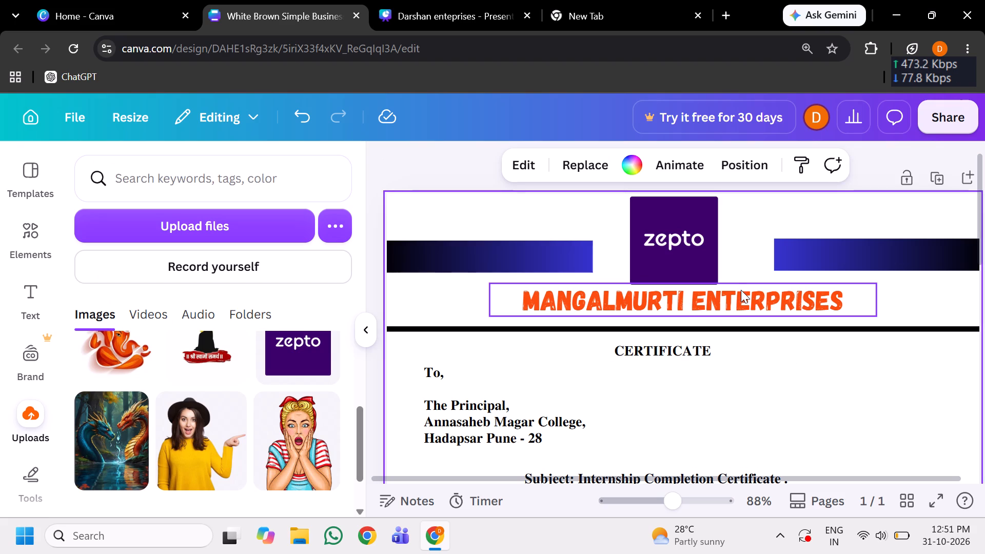
Replace the company name heading text with "Zepto private limited".
{"action": "double_click", "coordinate": [768, 305]}
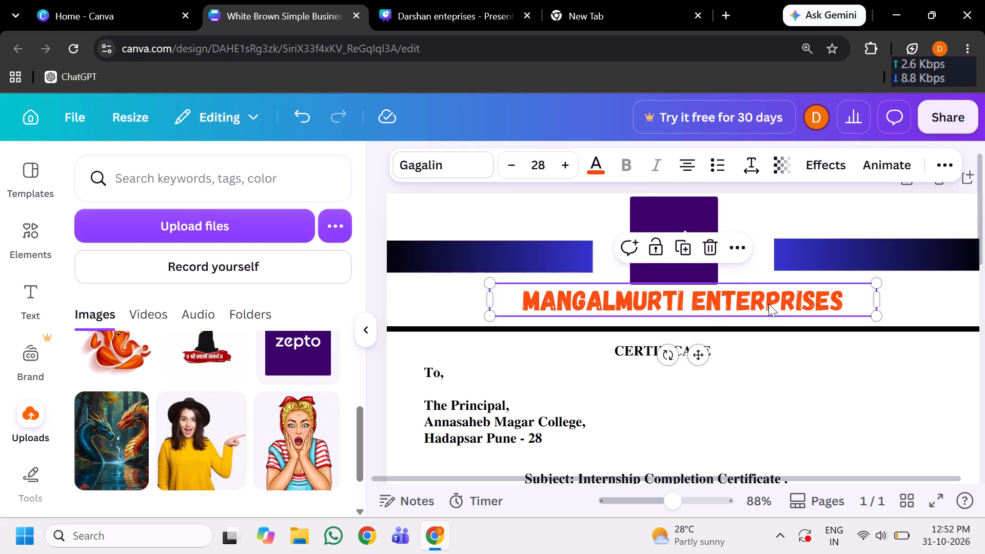
{"action": "left_click", "coordinate": [851, 296]}
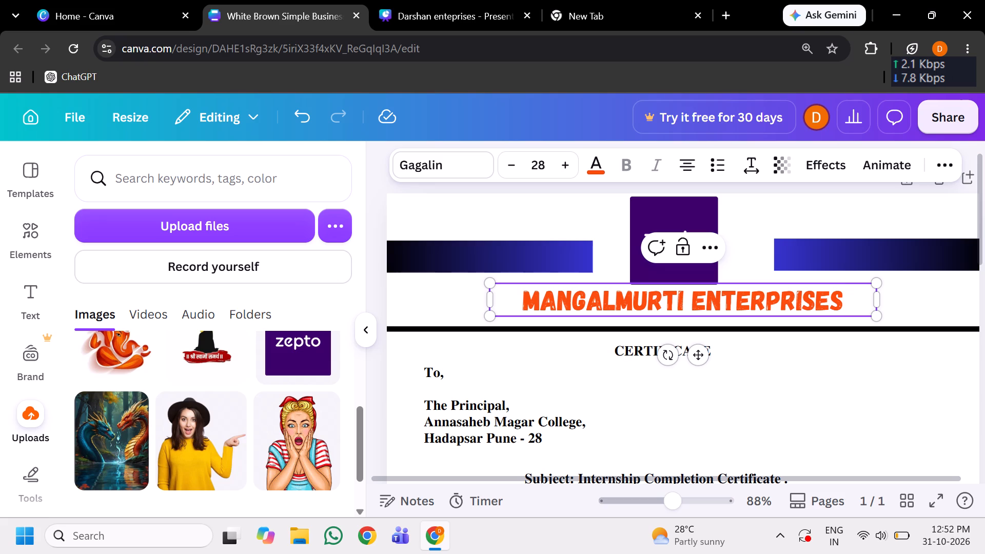
{"action": "key", "text": "shift+BackSpace"}
{"action": "key", "text": "shift+BackSpace"}
{"action": "key", "text": "shift+BackSpace"}
{"action": "key", "text": "shift+BackSpace"}
{"action": "key", "text": "shift+BackSpace"}
{"action": "key", "text": "shift+BackSpace"}
{"action": "key", "text": "shift+BackSpace"}
{"action": "key", "text": "shift+BackSpace"}
{"action": "key", "text": "shift+BackSpace"}
{"action": "key", "text": "shift+BackSpace"}
{"action": "key", "text": "shift+BackSpace"}
{"action": "key", "text": "shift+BackSpace"}
{"action": "key", "text": "shift+BackSpace"}
{"action": "key", "text": "shift+BackSpace"}
{"action": "key", "text": "shift+BackSpace"}
{"action": "key", "text": "shift+BackSpace"}
{"action": "key", "text": "shift+BackSpace"}
{"action": "key", "text": "shift+BackSpace"}
{"action": "key", "text": "shift+BackSpace"}
{"action": "key", "text": "shift+BackSpace"}
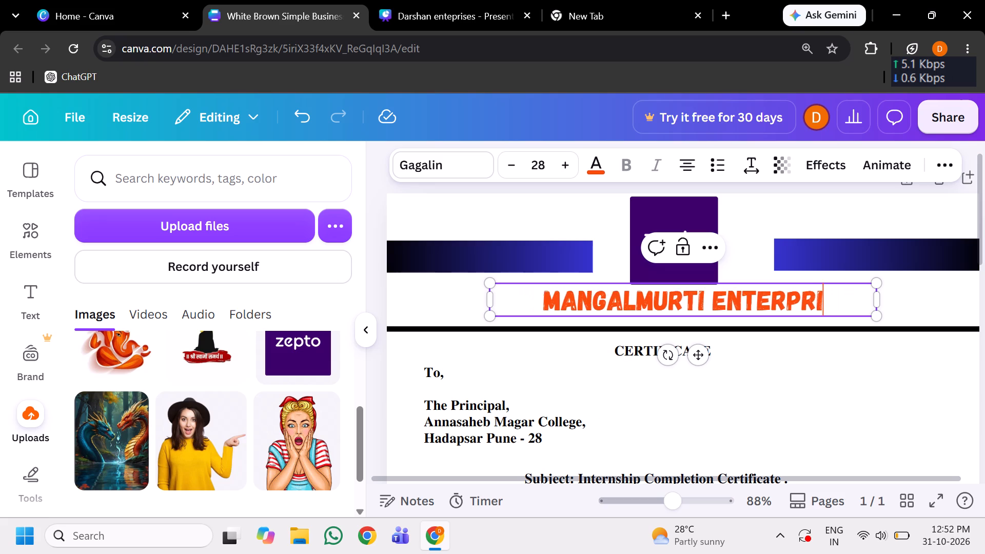
{"action": "key", "text": "BackSpace"}
{"action": "key", "text": "BackSpace"}
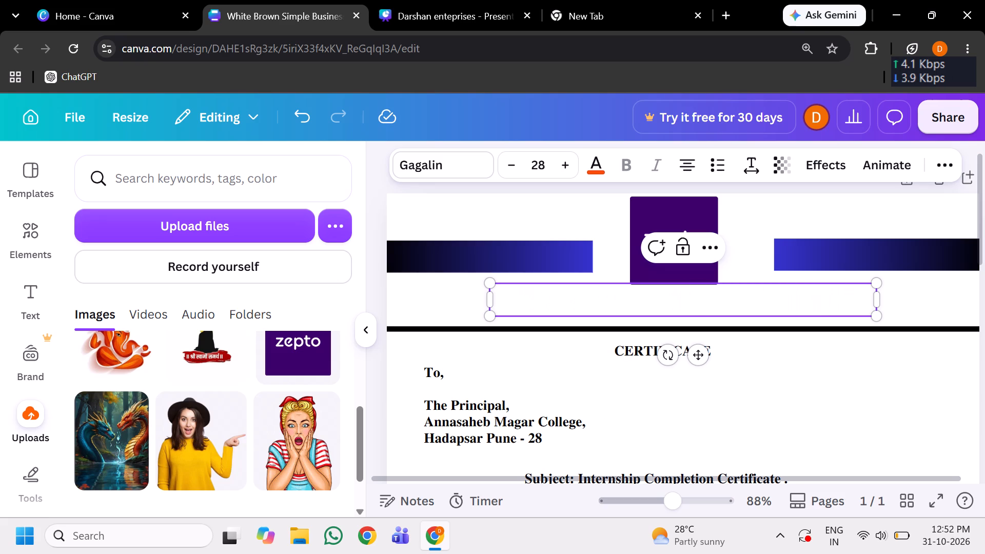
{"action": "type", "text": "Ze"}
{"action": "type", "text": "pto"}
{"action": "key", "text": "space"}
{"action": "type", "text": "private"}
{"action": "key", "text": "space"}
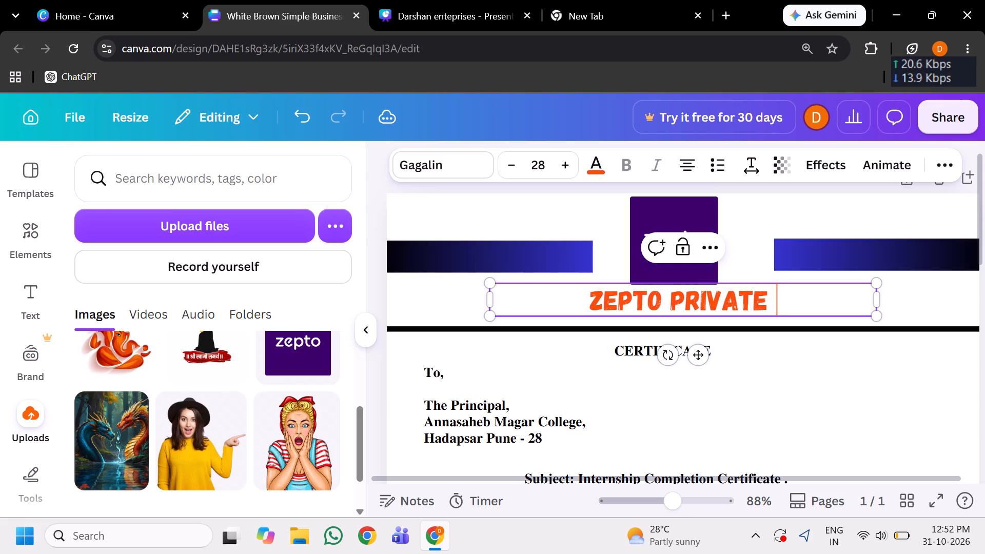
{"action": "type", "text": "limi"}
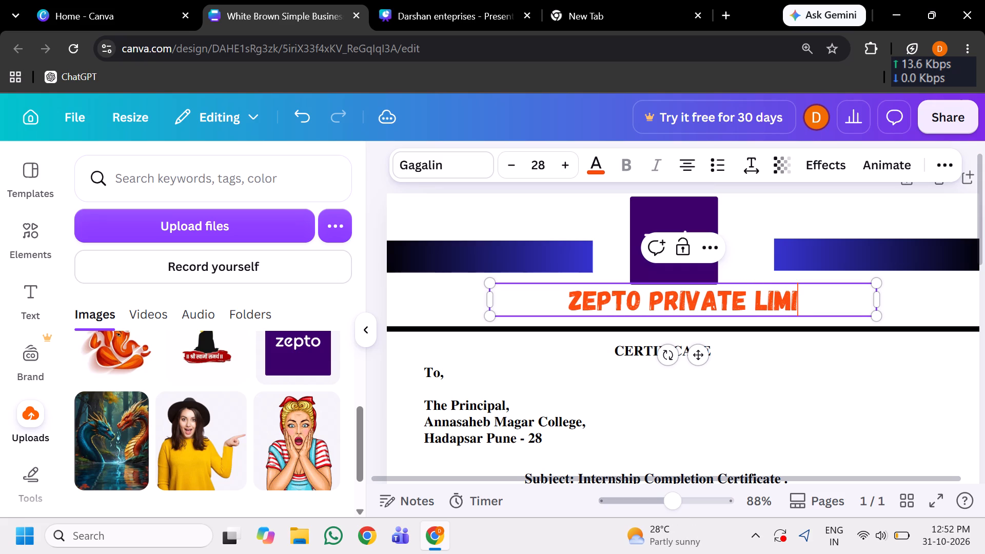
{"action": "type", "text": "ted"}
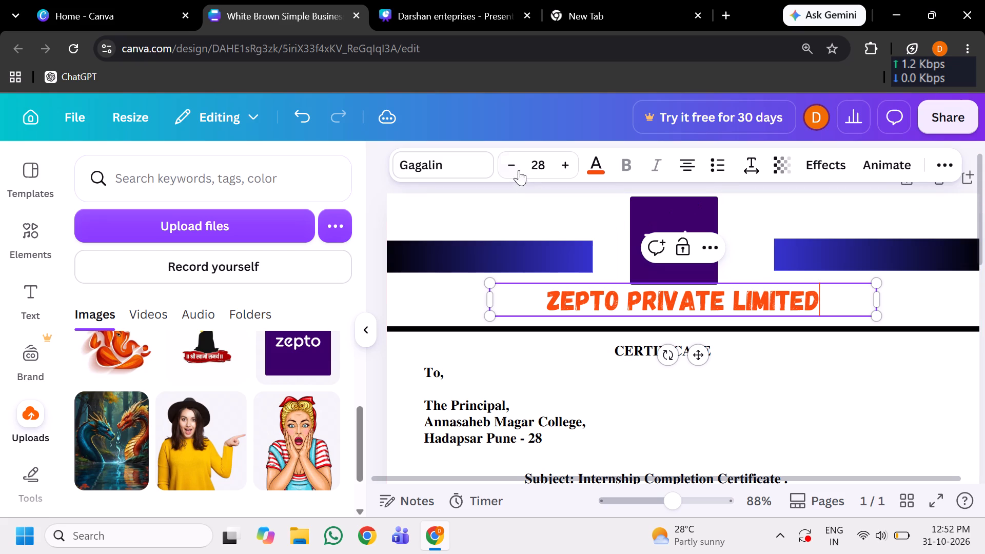
Recolour the whole company name heading with the design's black-to-blue gradient.
{"action": "left_click", "coordinate": [598, 170]}
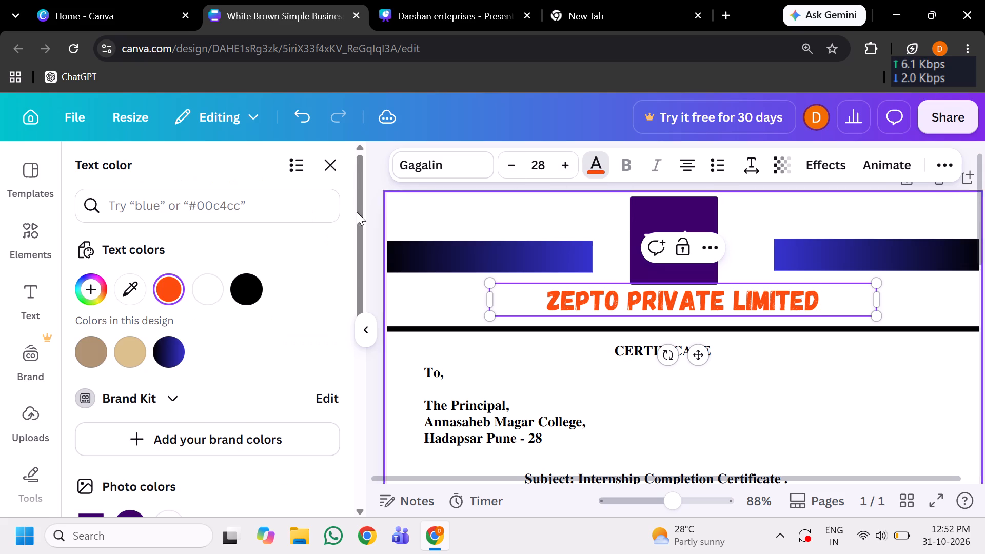
{"action": "left_click_drag", "start_coordinate": [165, 358], "coordinate": [156, 361]}
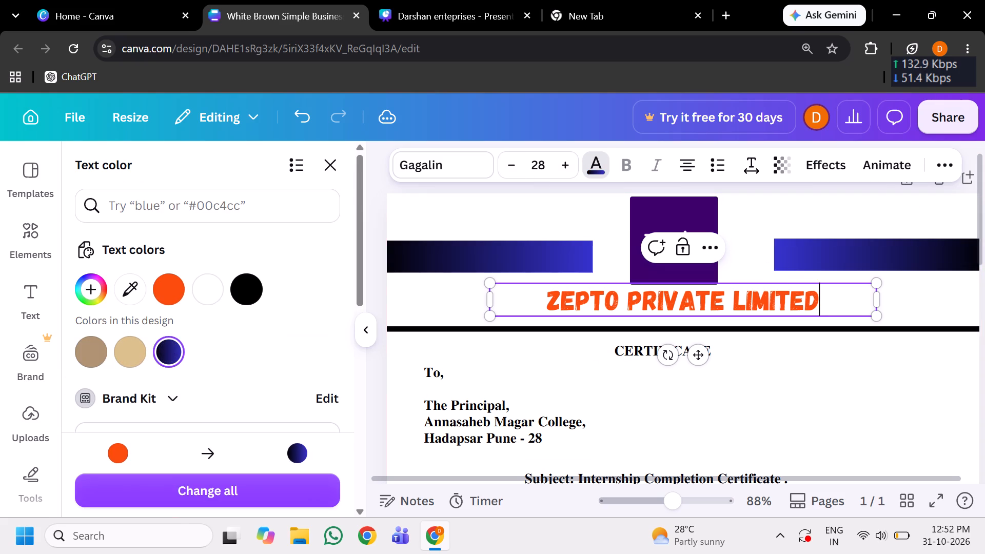
{"action": "left_click_drag", "start_coordinate": [821, 304], "coordinate": [514, 299]}
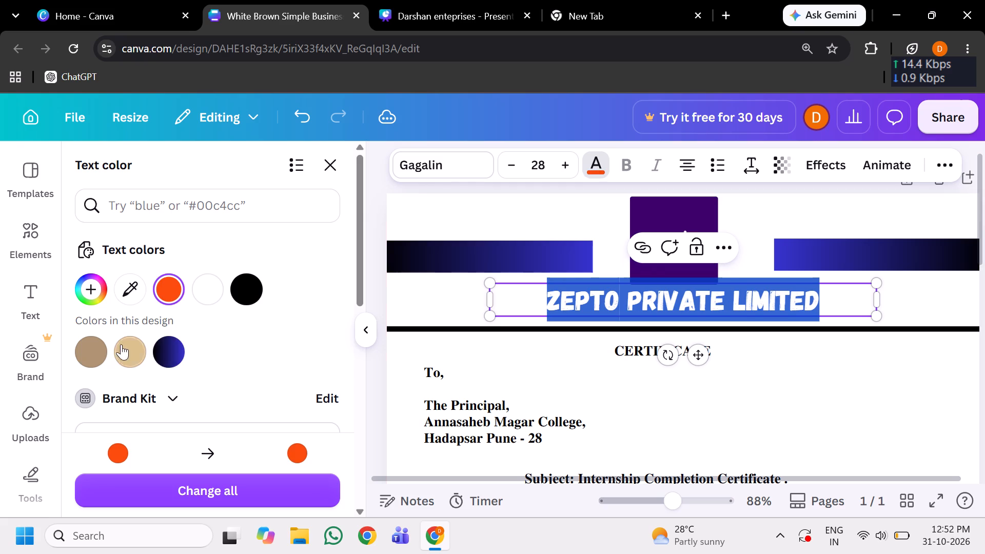
{"action": "left_click", "coordinate": [157, 357]}
{"action": "left_click", "coordinate": [852, 457]}
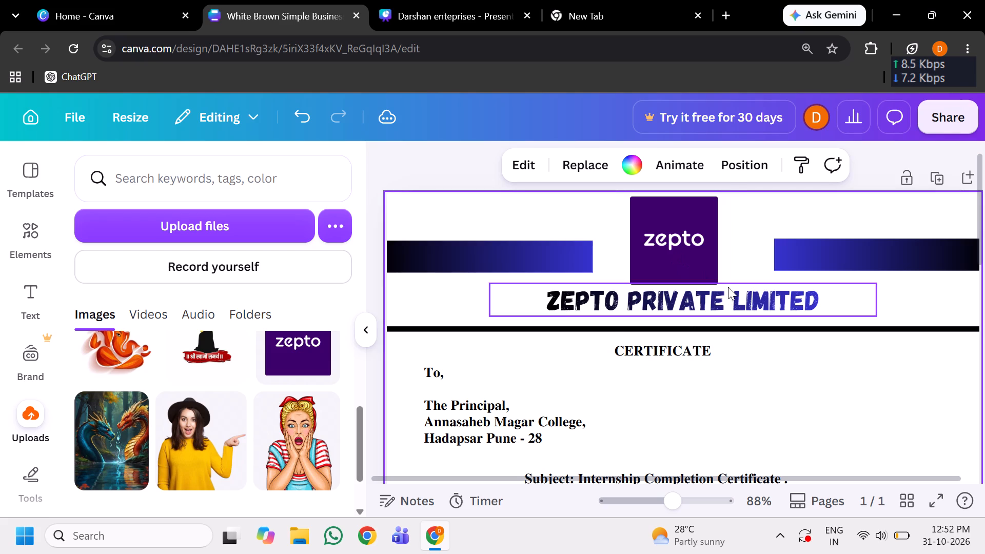
Shrink the Zepto logo to clear the company name and shift it against the inner end of the left header bar.
{"action": "left_click", "coordinate": [693, 265]}
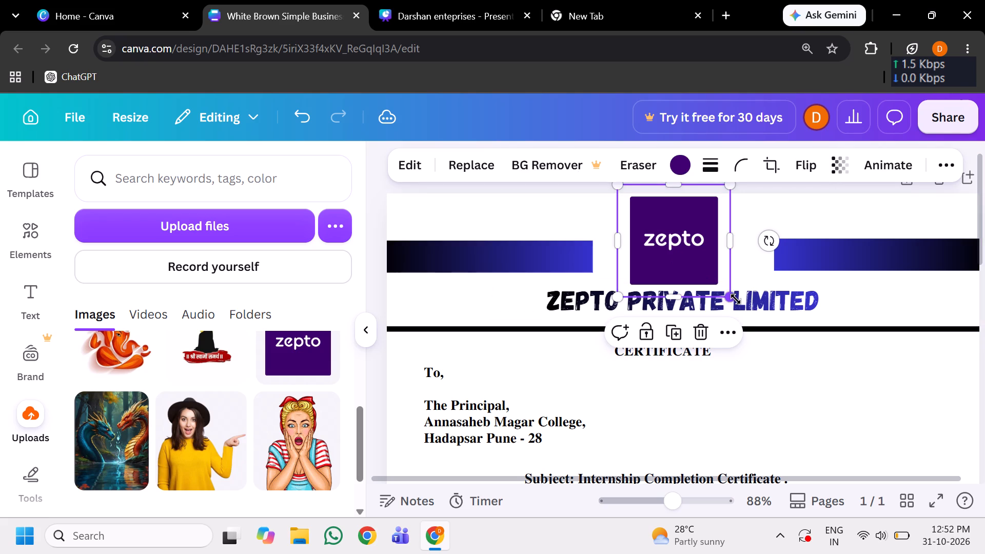
{"action": "left_click_drag", "start_coordinate": [734, 300], "coordinate": [708, 266]}
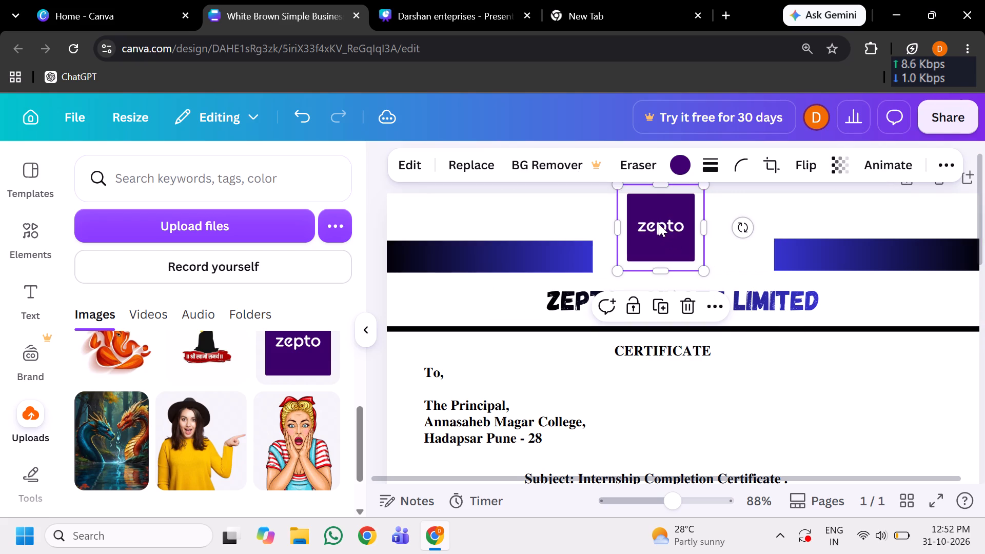
{"action": "left_click_drag", "start_coordinate": [659, 224], "coordinate": [687, 244]}
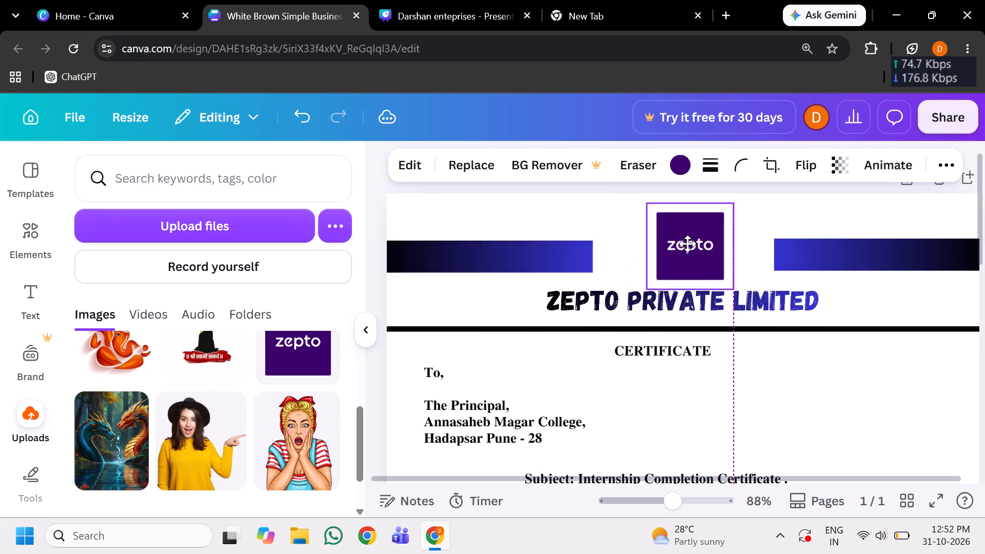
{"action": "left_click_drag", "start_coordinate": [687, 244], "coordinate": [660, 239]}
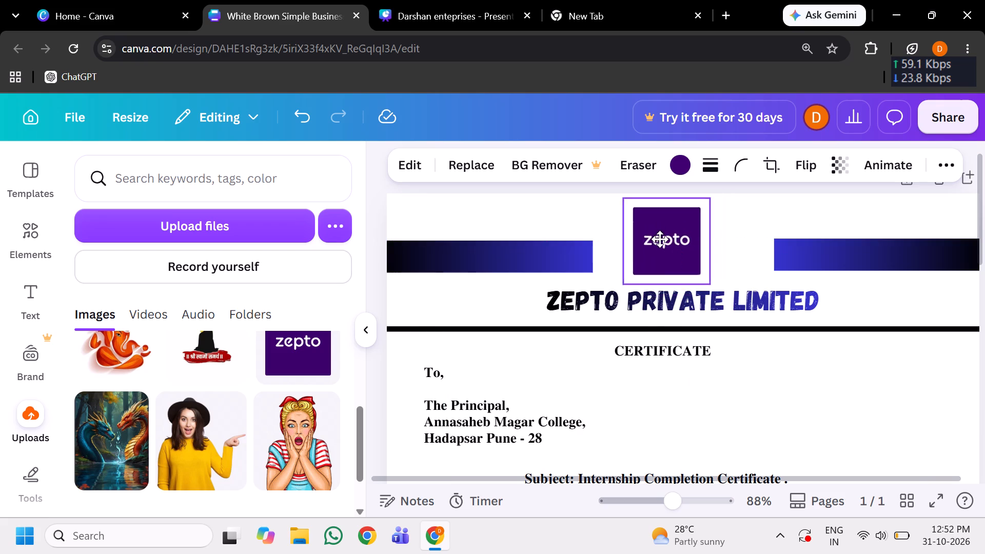
{"action": "left_click_drag", "start_coordinate": [660, 239], "coordinate": [621, 241]}
Widen the Zepto logo to fill the gap between the two header bars and centre it between them.
{"action": "left_click_drag", "start_coordinate": [674, 241], "coordinate": [711, 251]}
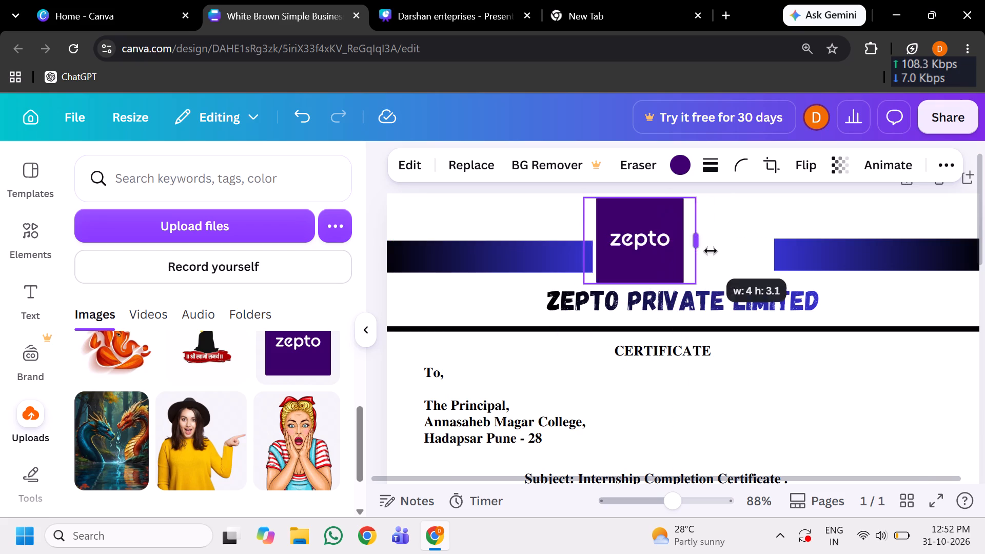
{"action": "left_click_drag", "start_coordinate": [711, 251], "coordinate": [799, 263]}
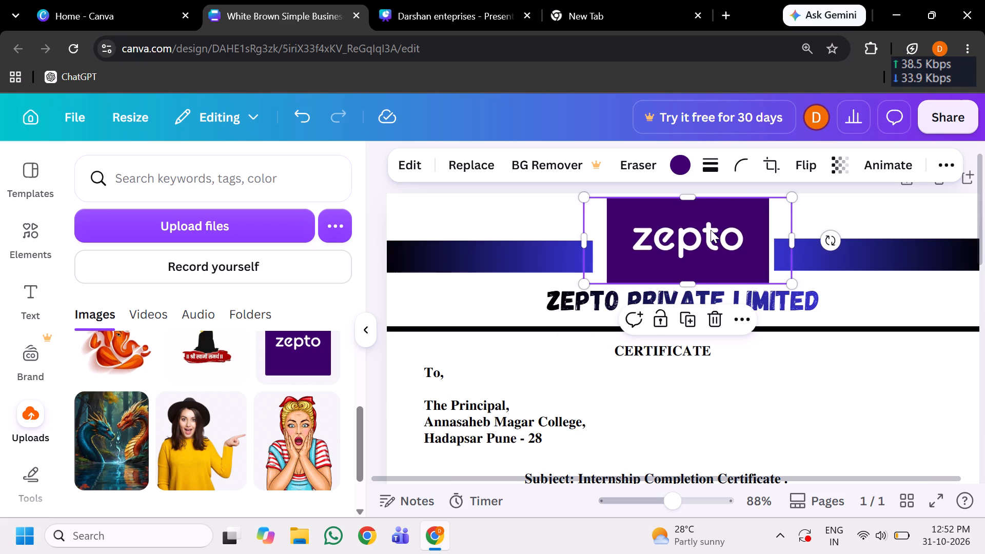
{"action": "left_click", "coordinate": [710, 218]}
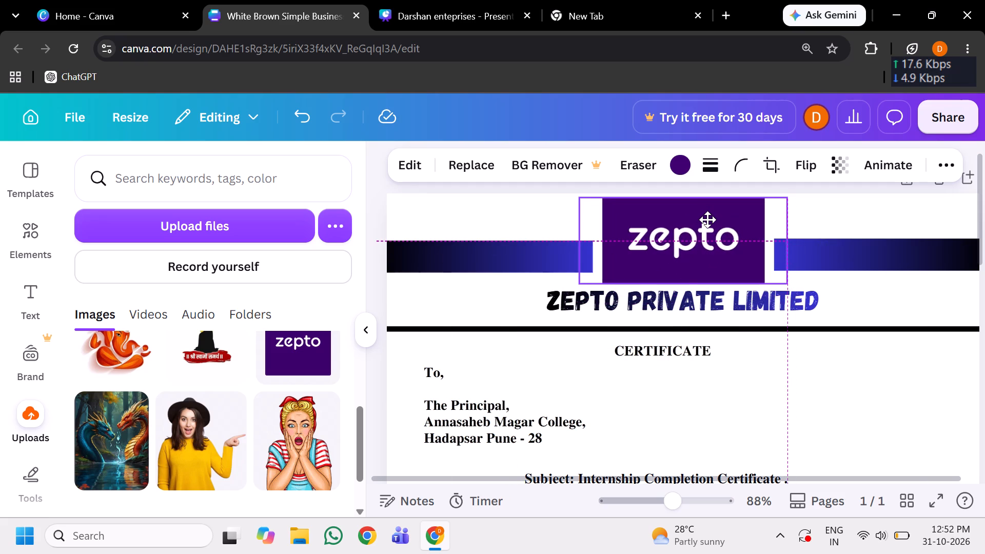
{"action": "left_click", "coordinate": [758, 387]}
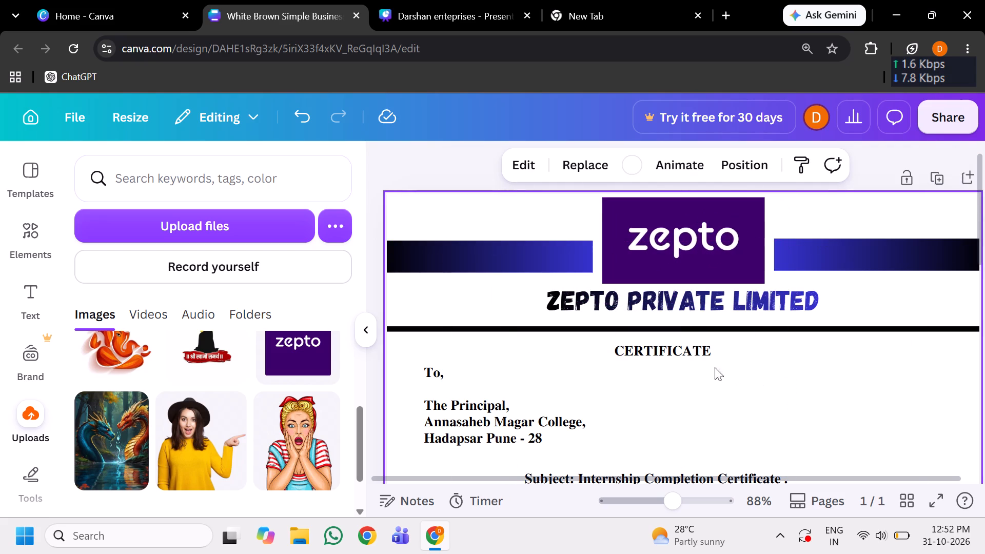
Change the CERTIFICATE title's font to the handwriting font Leckerli One.
{"action": "left_click_drag", "start_coordinate": [662, 348], "coordinate": [667, 348]}
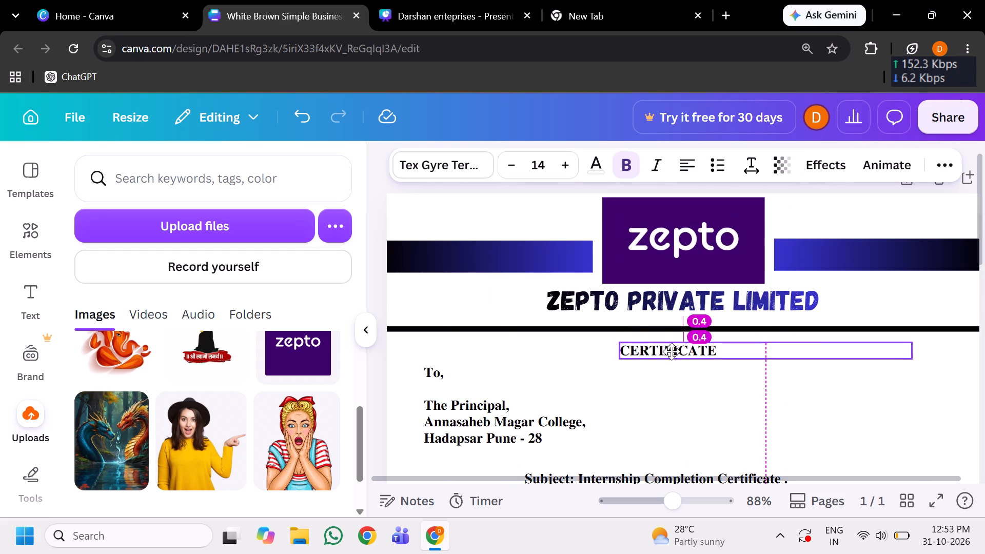
{"action": "left_click", "coordinate": [675, 379]}
{"action": "double_click", "coordinate": [689, 347]}
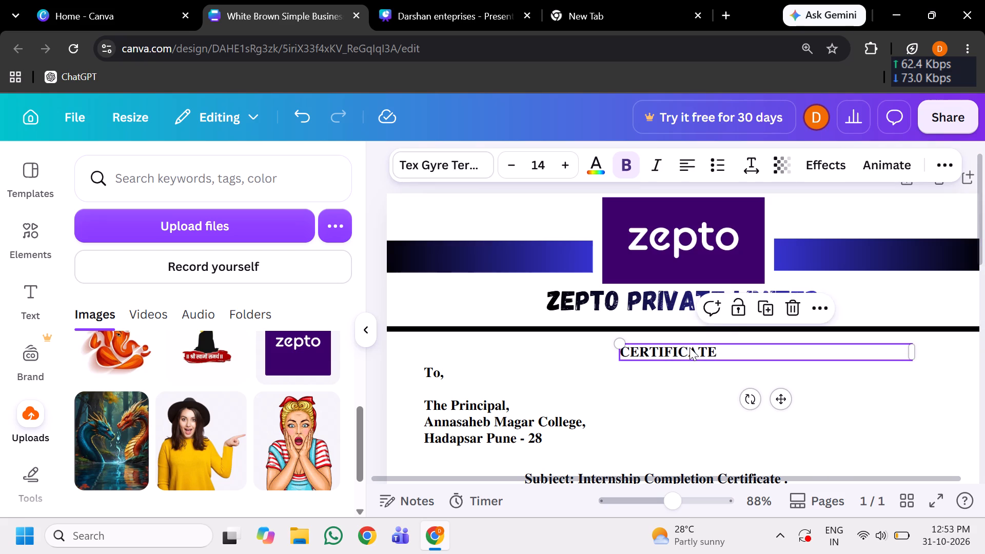
{"action": "left_click", "coordinate": [721, 349]}
{"action": "left_click_drag", "start_coordinate": [721, 350], "coordinate": [629, 359]}
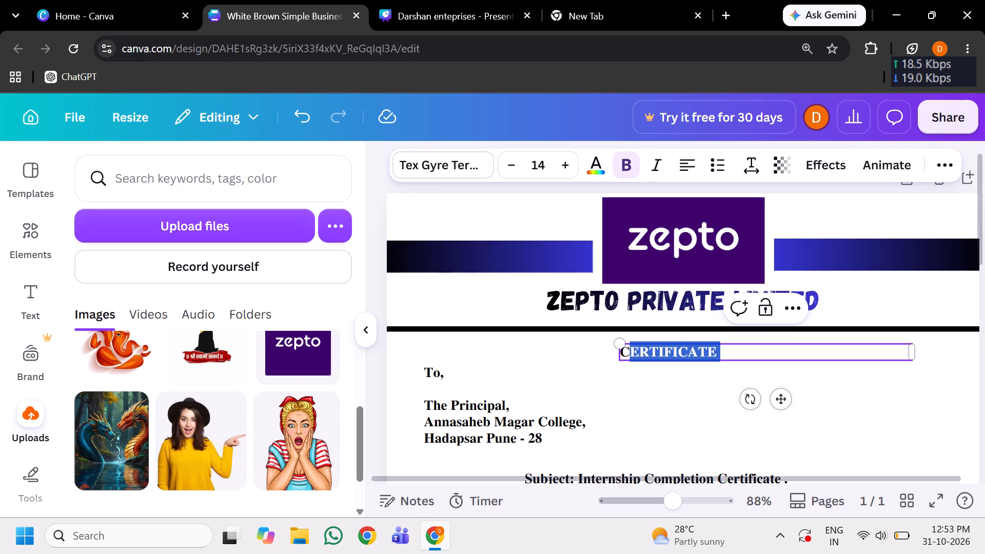
{"action": "left_click_drag", "start_coordinate": [629, 359], "coordinate": [623, 358]}
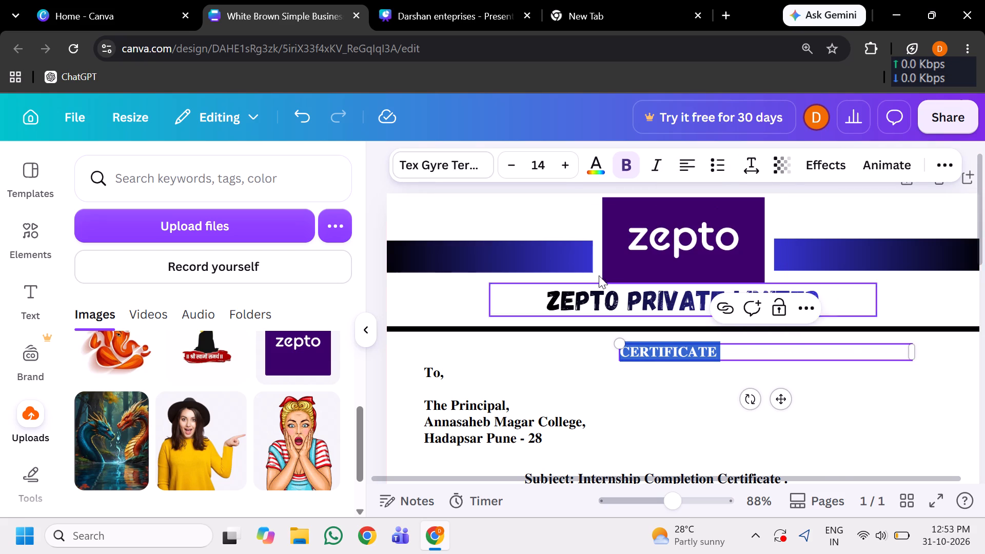
{"action": "left_click", "coordinate": [449, 154]}
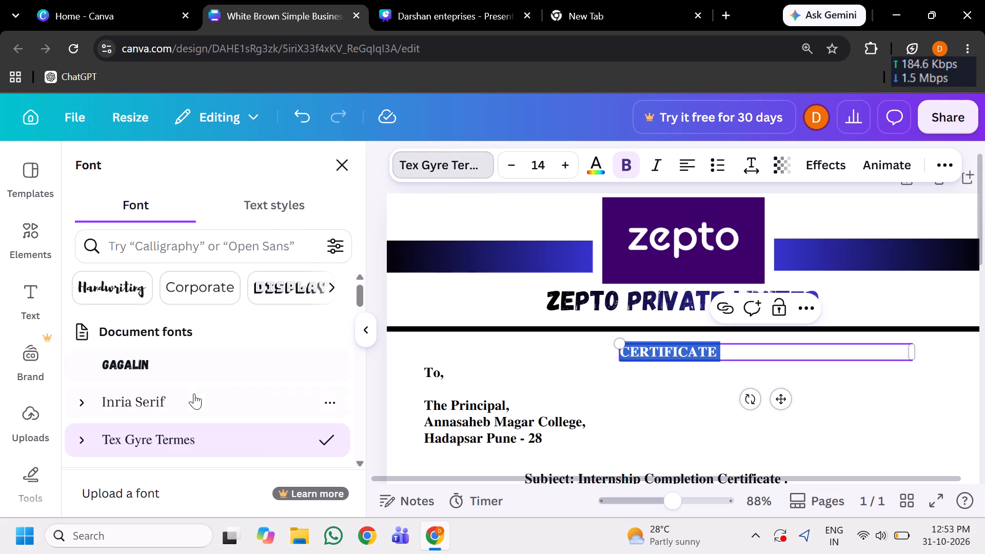
{"action": "scroll", "coordinate": [203, 411], "scroll_direction": "down", "scroll_amount": 1}
{"action": "scroll", "coordinate": [213, 379], "scroll_direction": "up", "scroll_amount": 2}
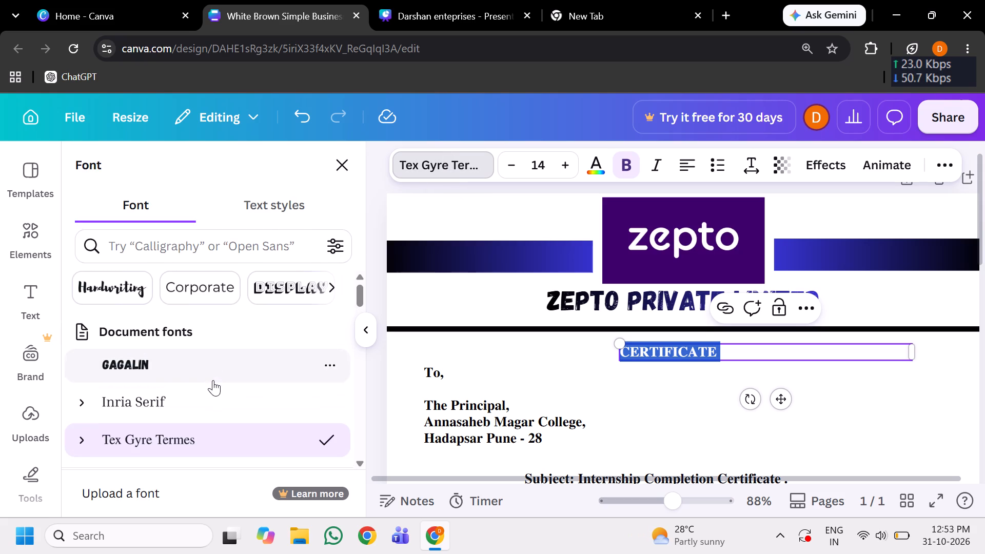
{"action": "left_click", "coordinate": [127, 290]}
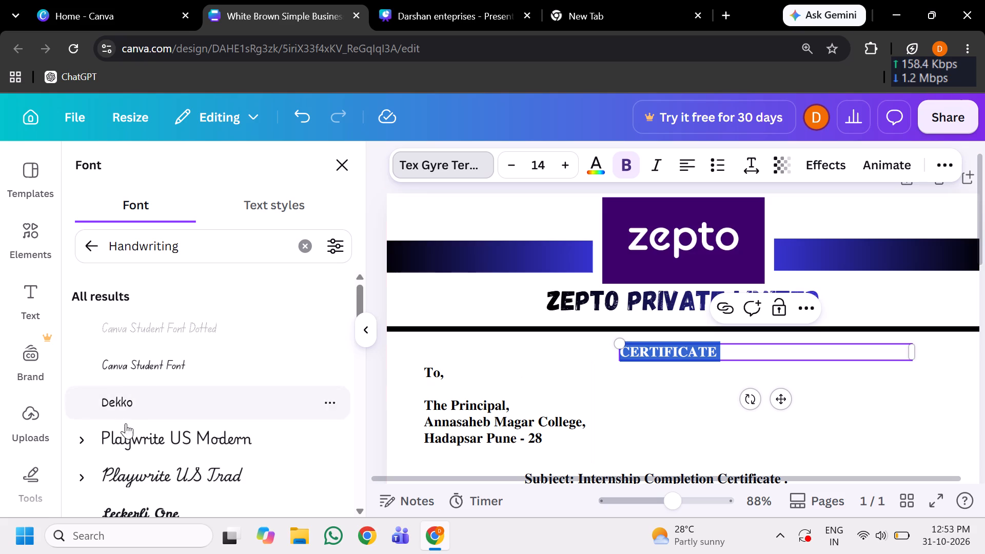
{"action": "scroll", "coordinate": [164, 449], "scroll_direction": "down", "scroll_amount": 2}
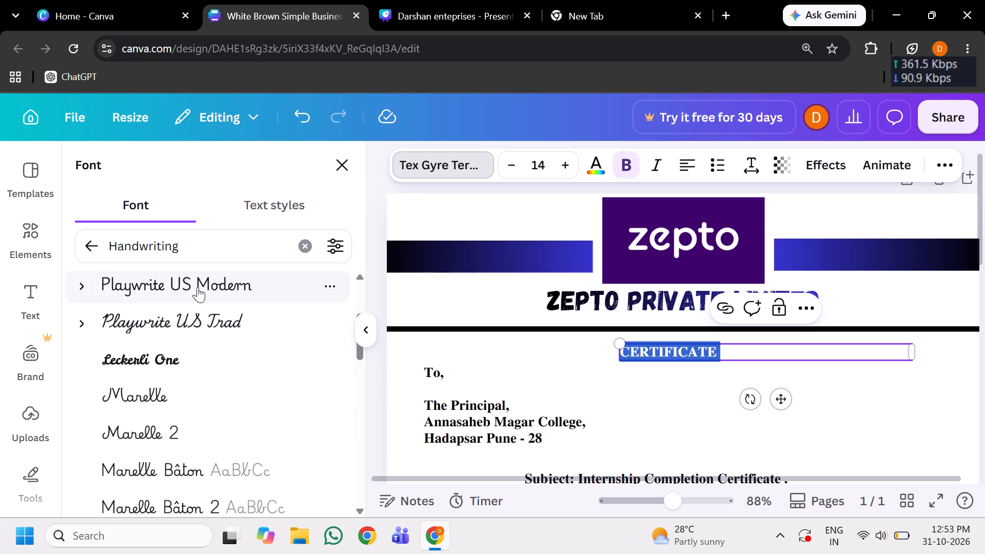
{"action": "left_click", "coordinate": [168, 352]}
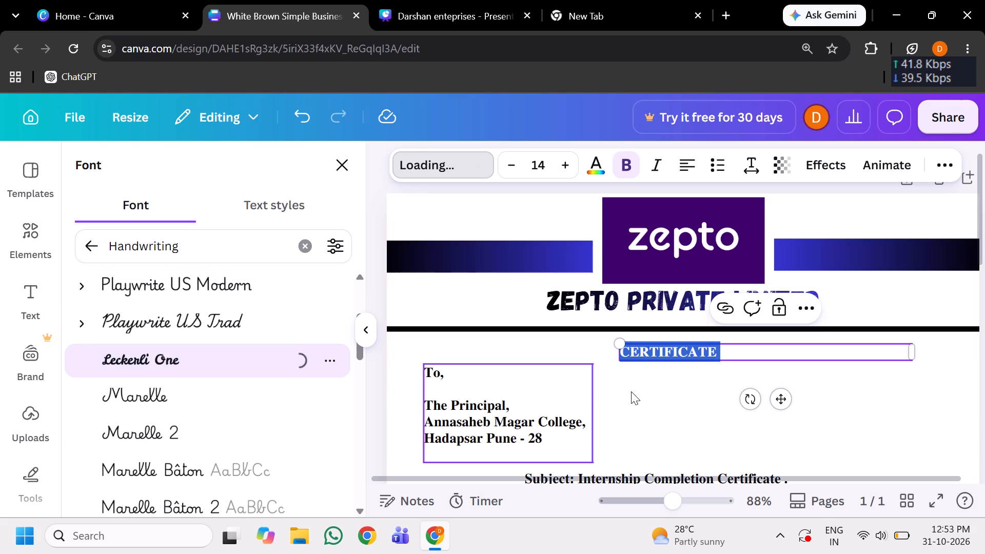
{"action": "left_click", "coordinate": [628, 399]}
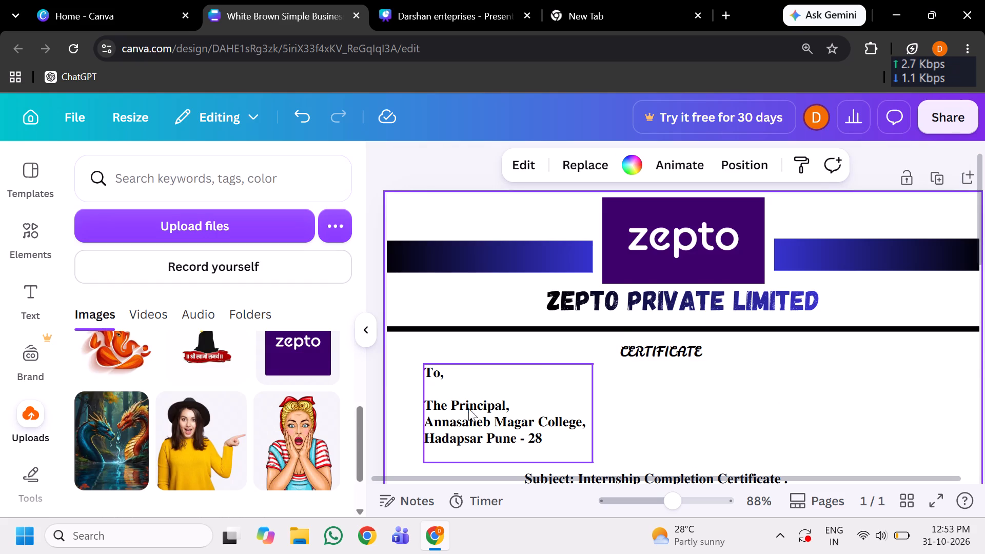
Replace the student's name in the "This is to certify" line with the new student's full name.
{"action": "scroll", "coordinate": [531, 396], "scroll_direction": "down", "scroll_amount": 2}
{"action": "scroll", "coordinate": [538, 390], "scroll_direction": "up", "scroll_amount": 2}
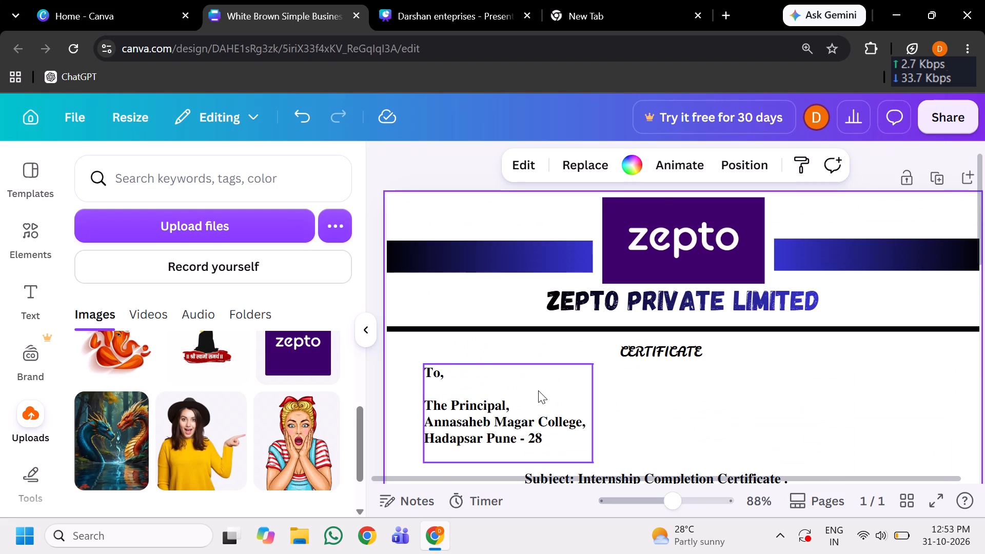
{"action": "scroll", "coordinate": [538, 389], "scroll_direction": "down", "scroll_amount": 1}
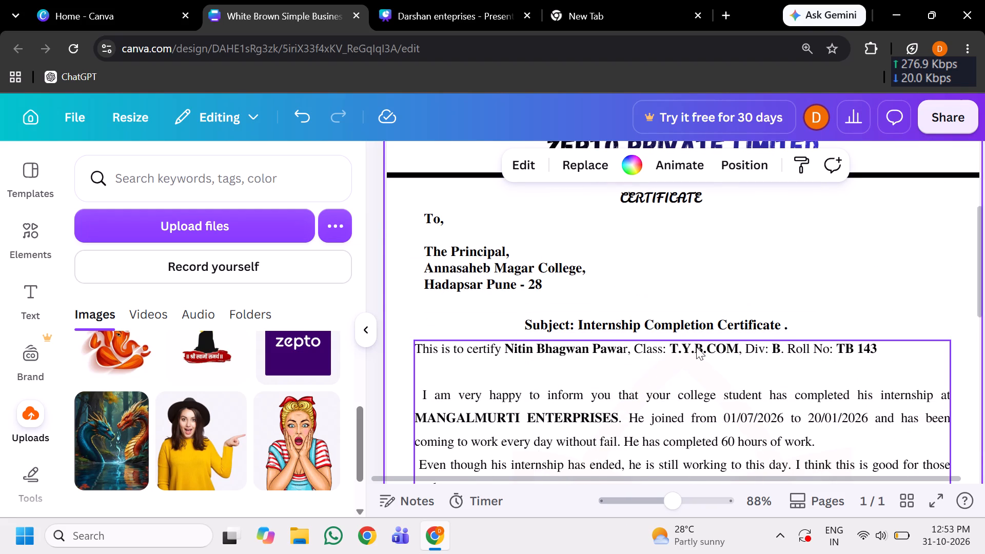
{"action": "double_click", "coordinate": [618, 346]}
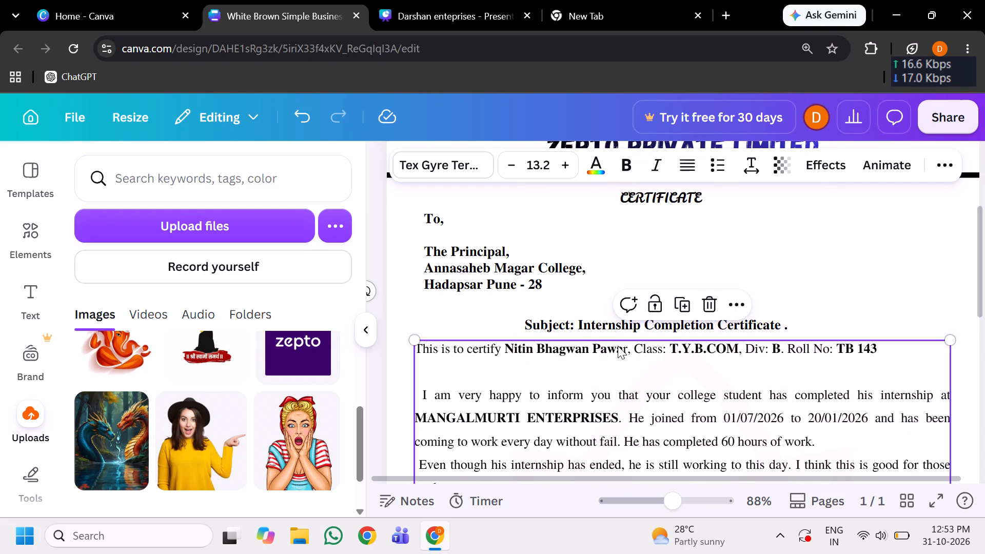
{"action": "left_click", "coordinate": [626, 349]}
{"action": "left_click_drag", "start_coordinate": [626, 349], "coordinate": [507, 345]}
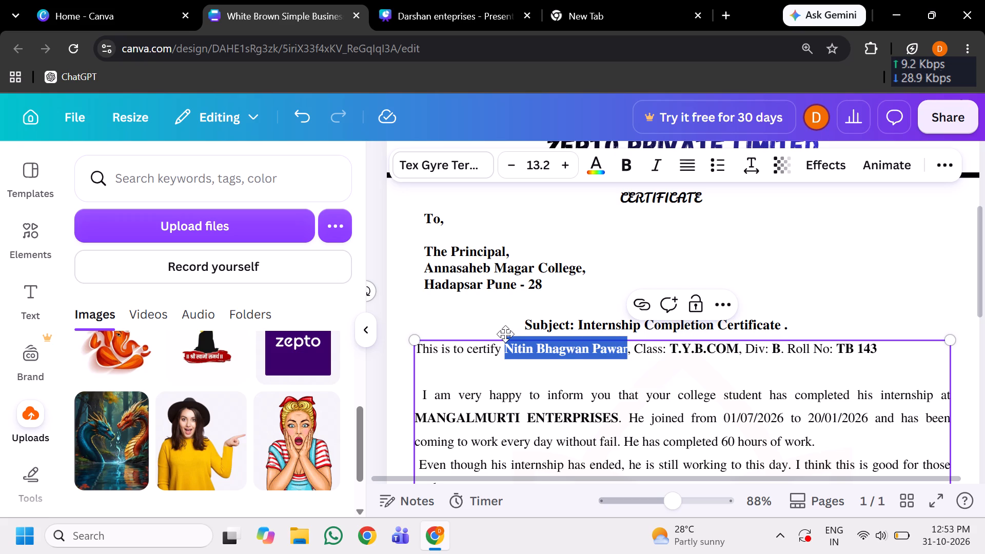
{"action": "key", "text": "BackSpace"}
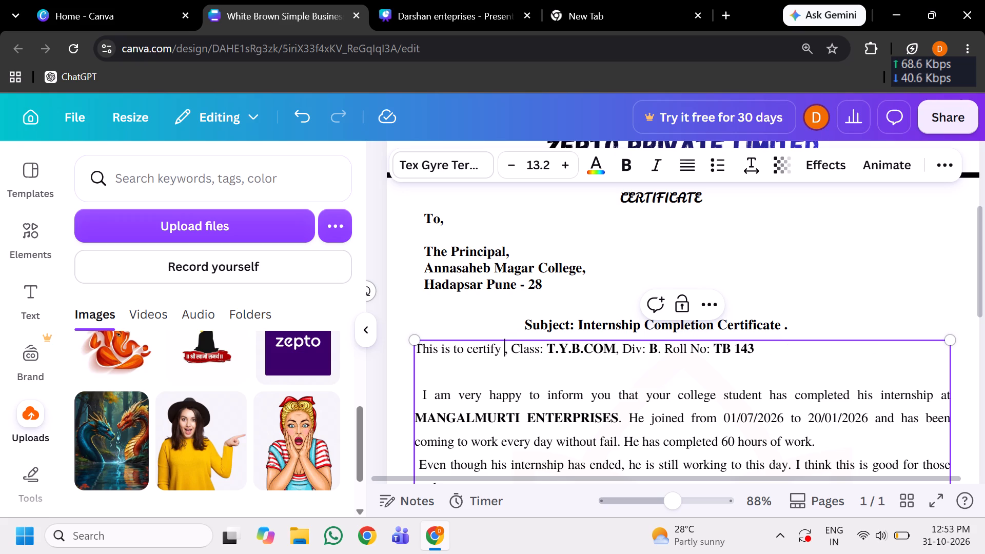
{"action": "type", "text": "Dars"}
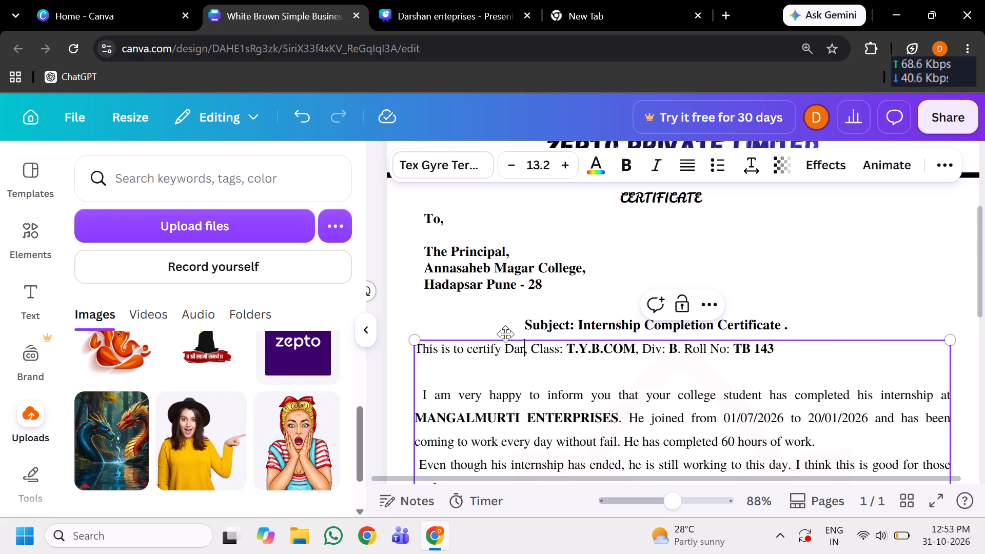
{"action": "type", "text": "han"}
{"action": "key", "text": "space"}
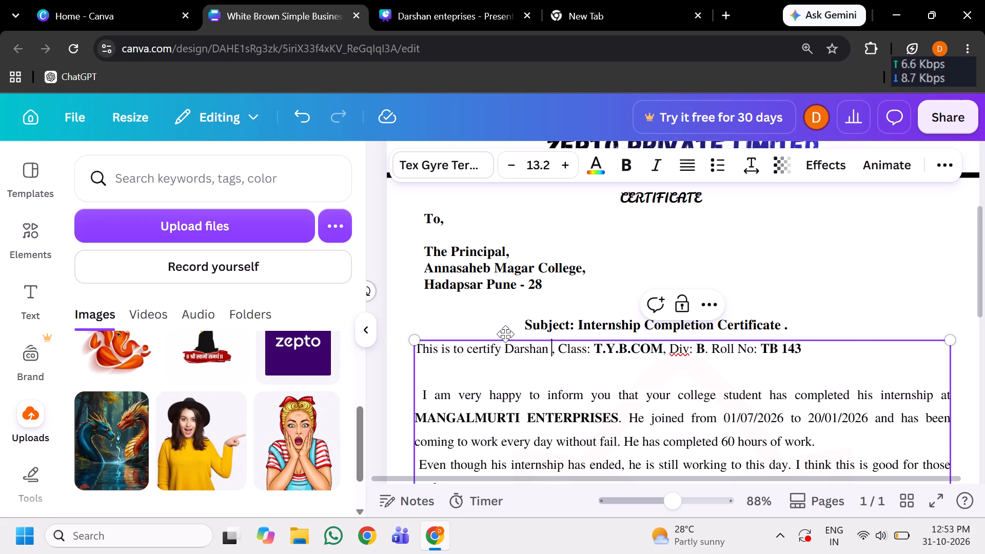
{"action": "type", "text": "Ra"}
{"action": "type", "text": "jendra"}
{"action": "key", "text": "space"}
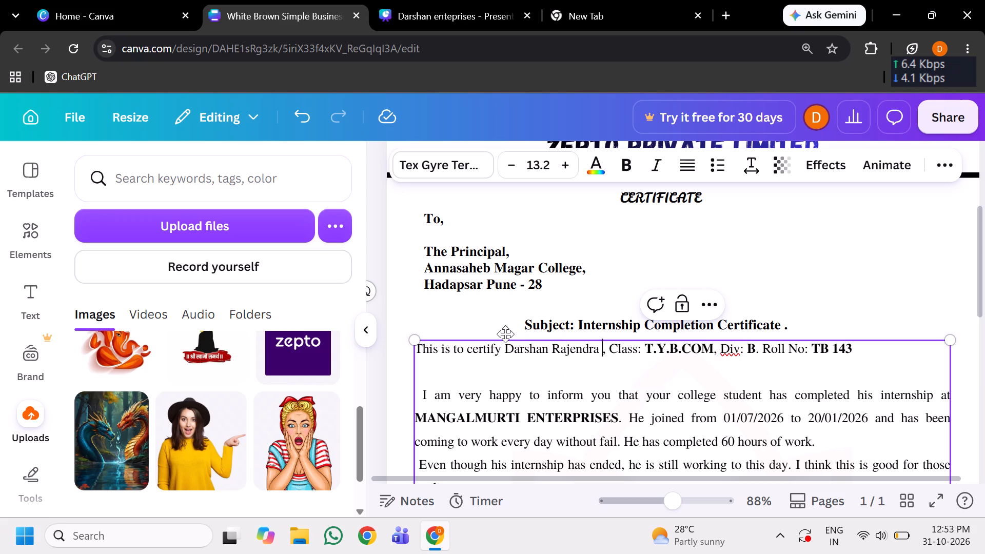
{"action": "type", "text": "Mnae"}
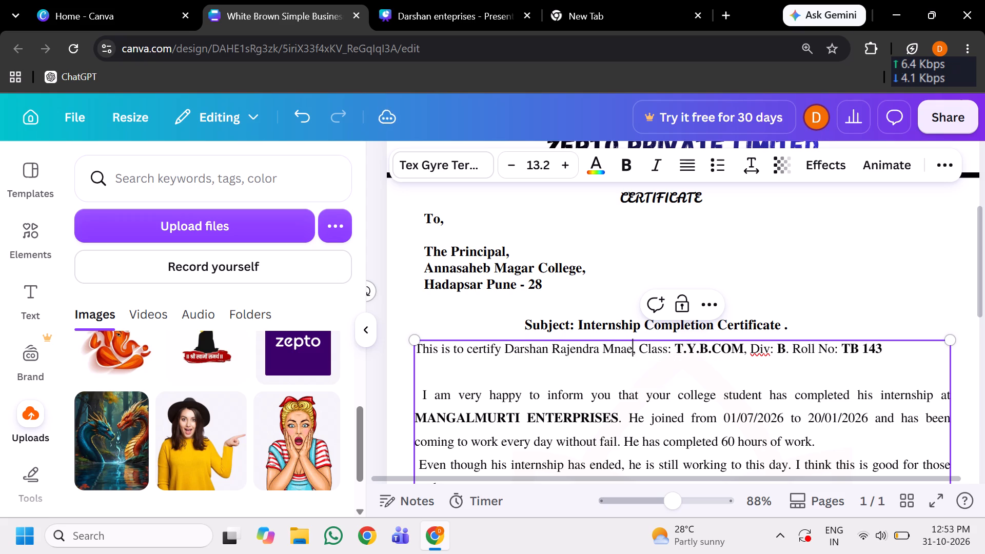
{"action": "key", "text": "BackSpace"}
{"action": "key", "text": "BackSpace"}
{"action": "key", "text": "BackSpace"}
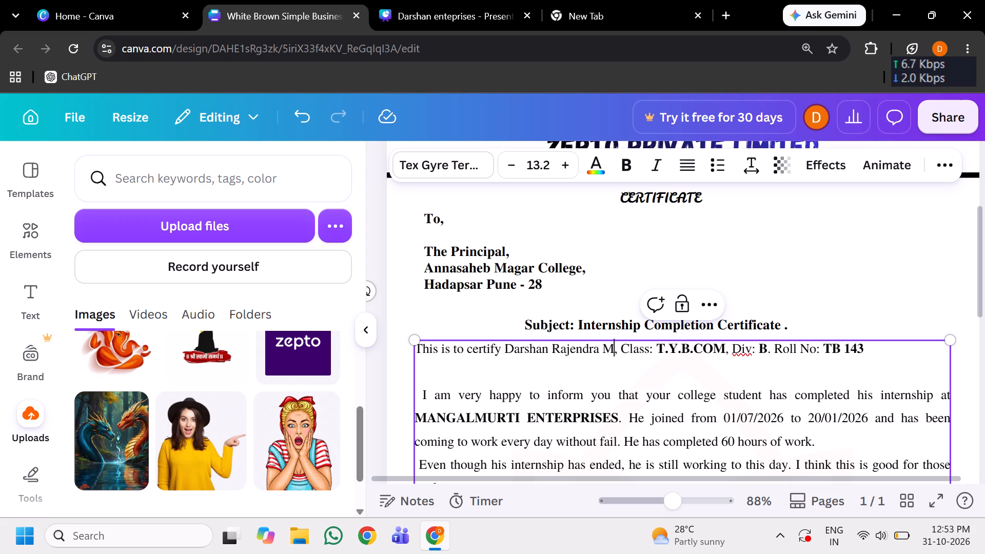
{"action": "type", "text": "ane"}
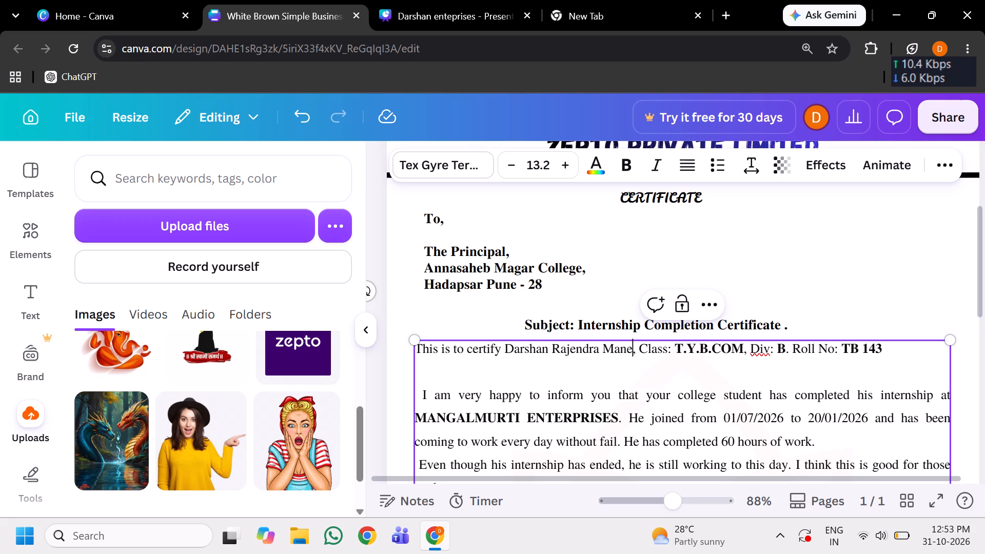
Change the student's class to F.Y.M.COM and make the new first letter bold to match the rest.
{"action": "left_click", "coordinate": [693, 349]}
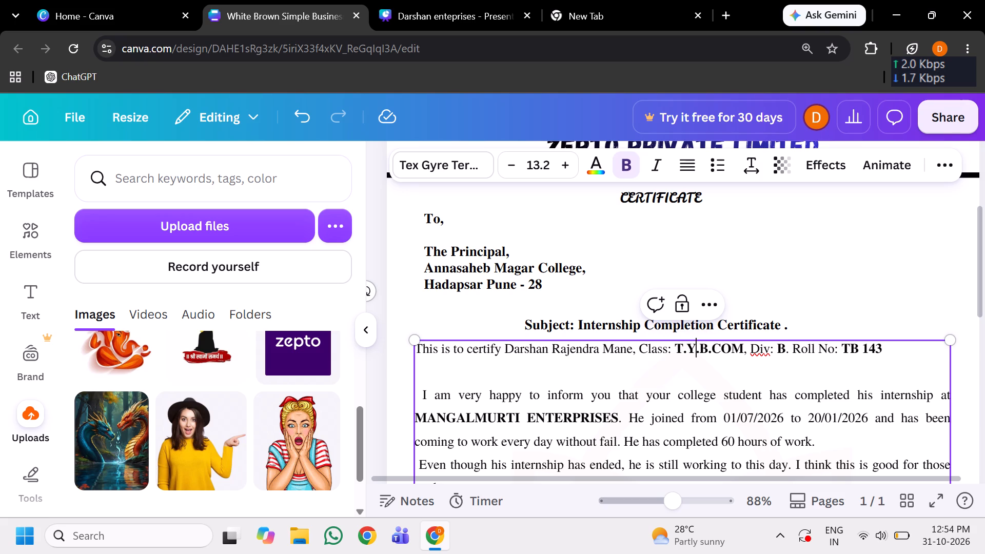
{"action": "left_click", "coordinate": [680, 348]}
{"action": "key", "text": "BackSpace"}
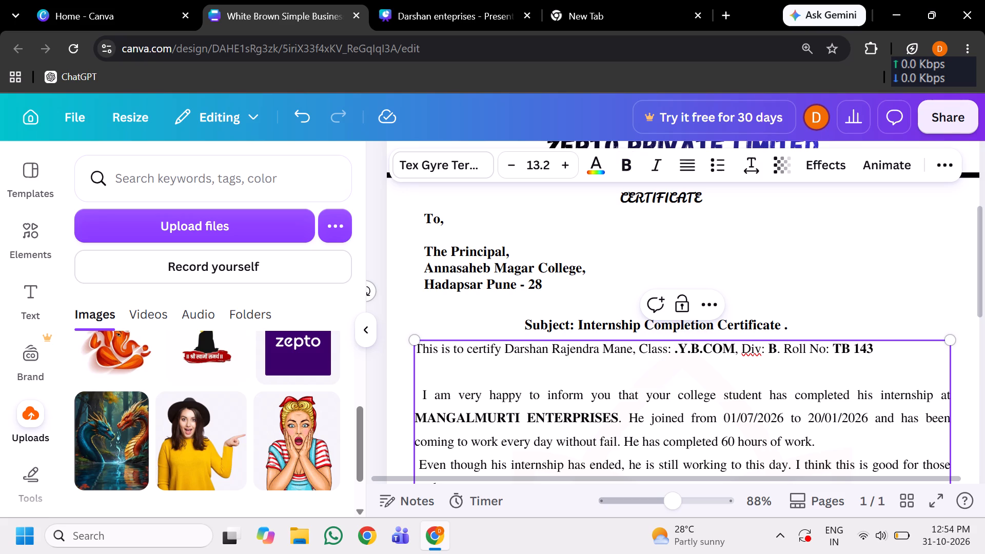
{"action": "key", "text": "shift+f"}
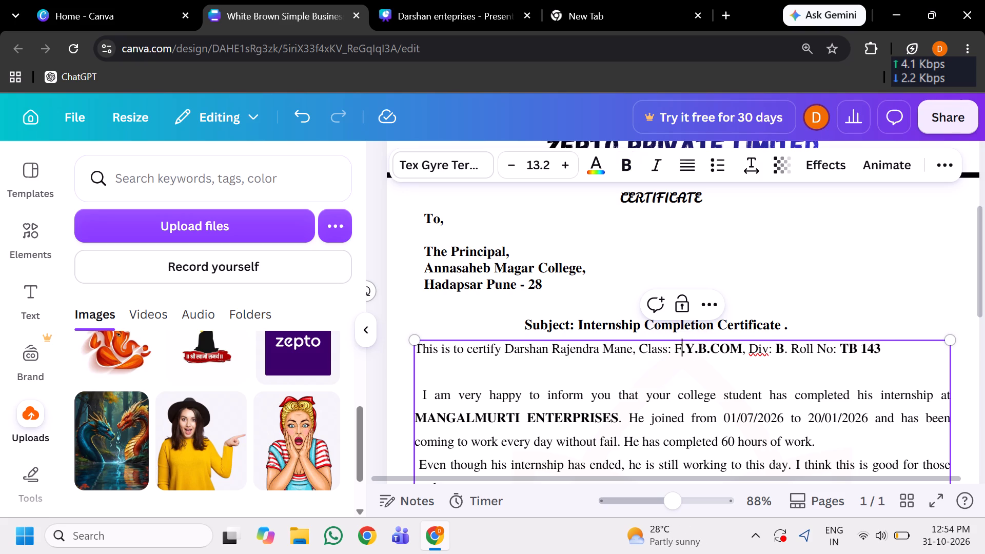
{"action": "key", "text": "BackSpace"}
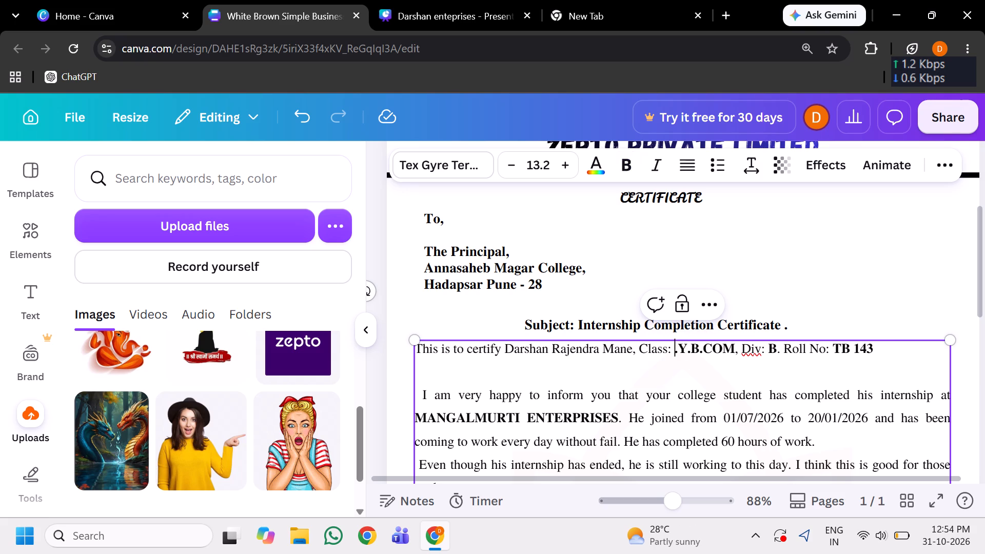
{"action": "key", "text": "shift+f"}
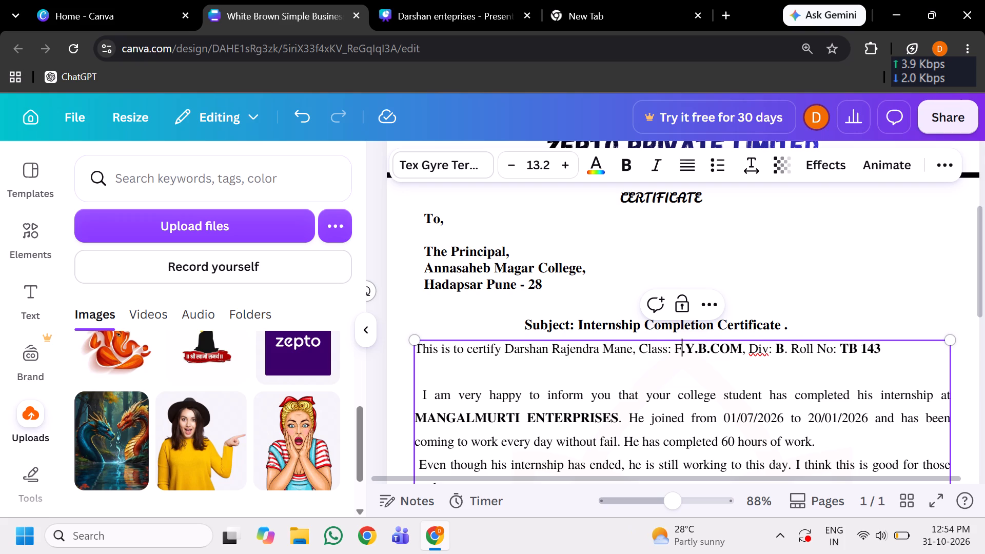
{"action": "left_click_drag", "start_coordinate": [682, 348], "coordinate": [670, 349]}
{"action": "left_click", "coordinate": [631, 159]}
{"action": "left_click", "coordinate": [857, 282]}
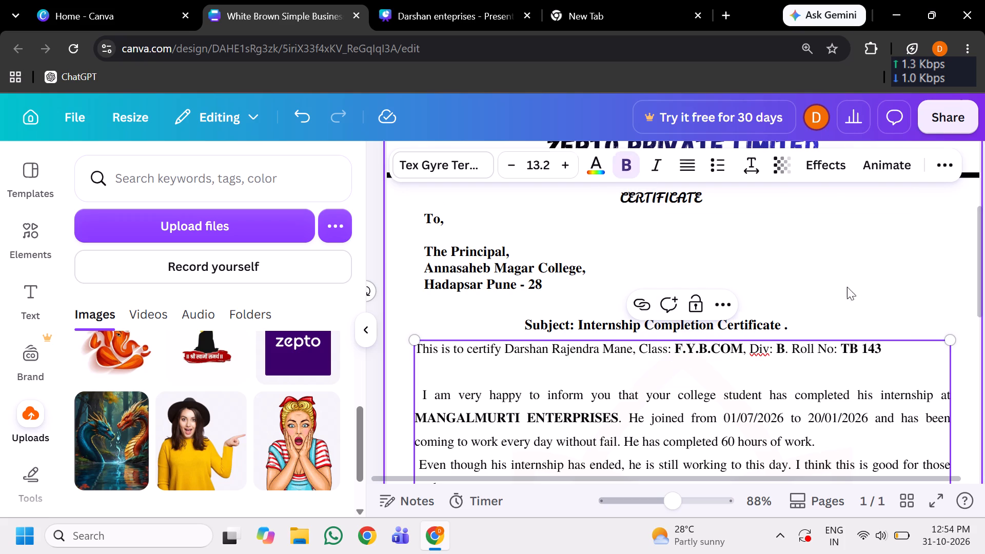
{"action": "left_click", "coordinate": [708, 343]}
{"action": "left_click", "coordinate": [703, 349]}
{"action": "left_click", "coordinate": [706, 351]}
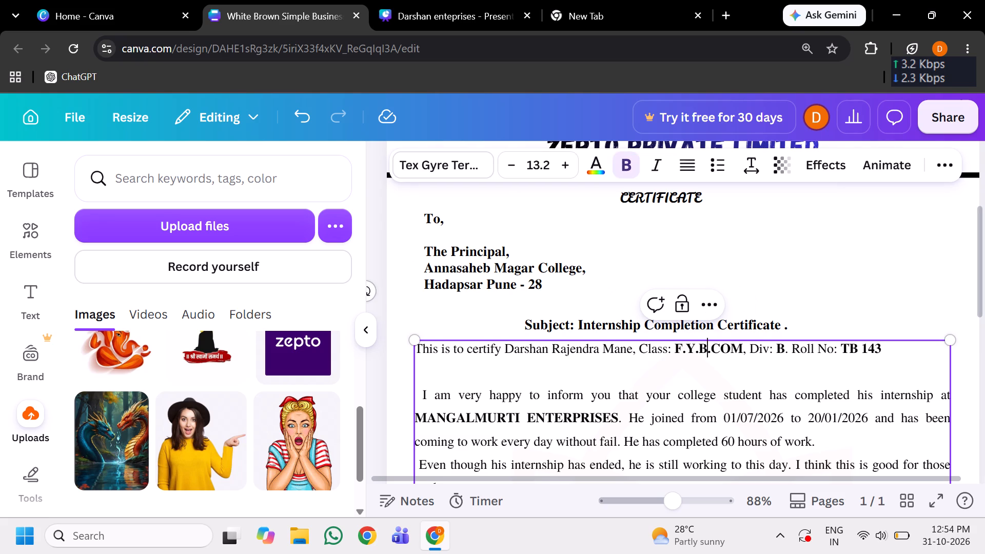
{"action": "key", "text": "BackSpace"}
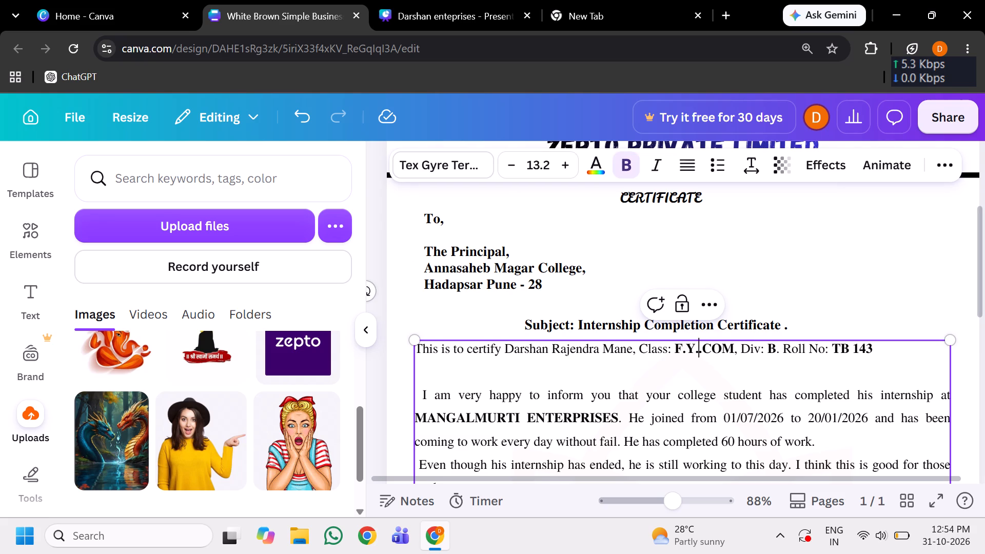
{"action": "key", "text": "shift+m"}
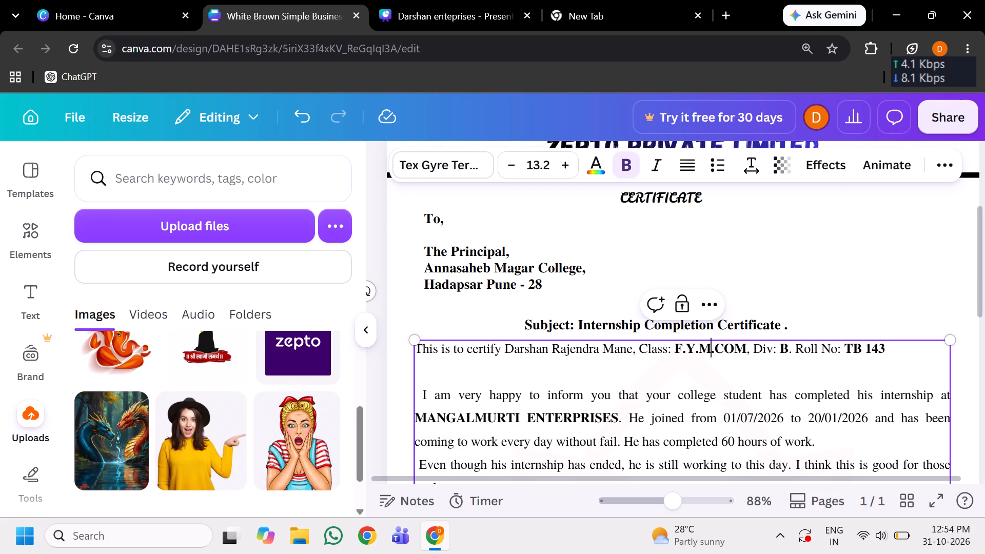
Change the student's division to A.
{"action": "left_click", "coordinate": [792, 345]}
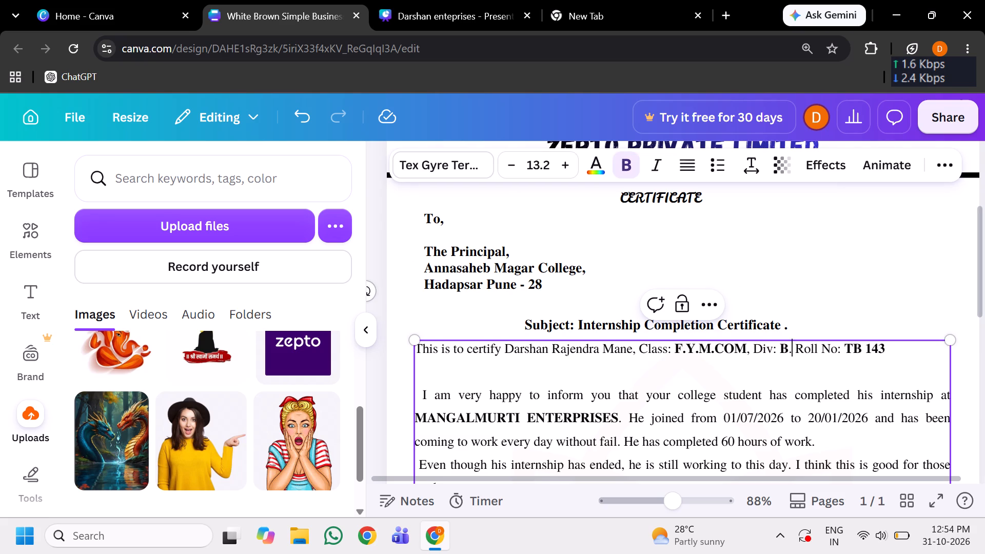
{"action": "left_click", "coordinate": [789, 350]}
{"action": "key", "text": "BackSpace"}
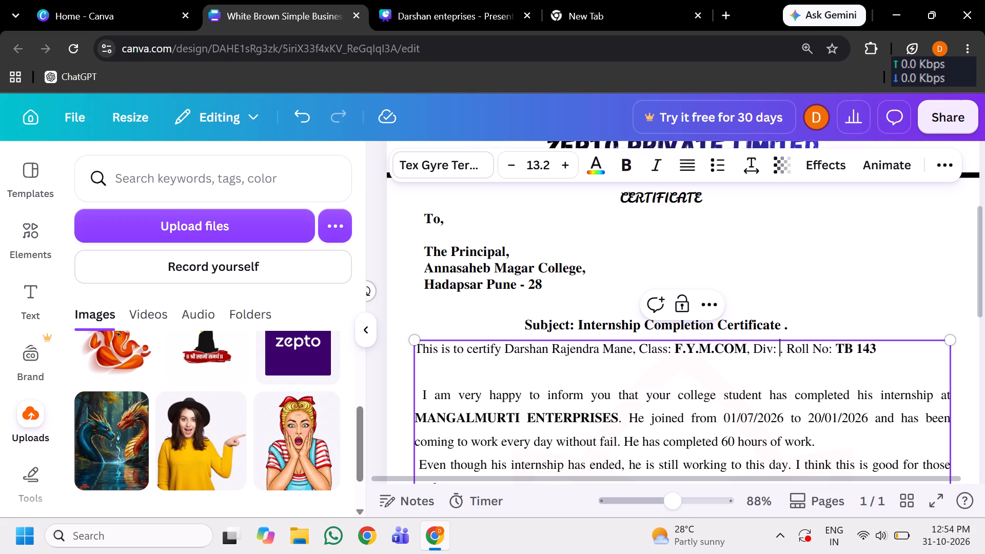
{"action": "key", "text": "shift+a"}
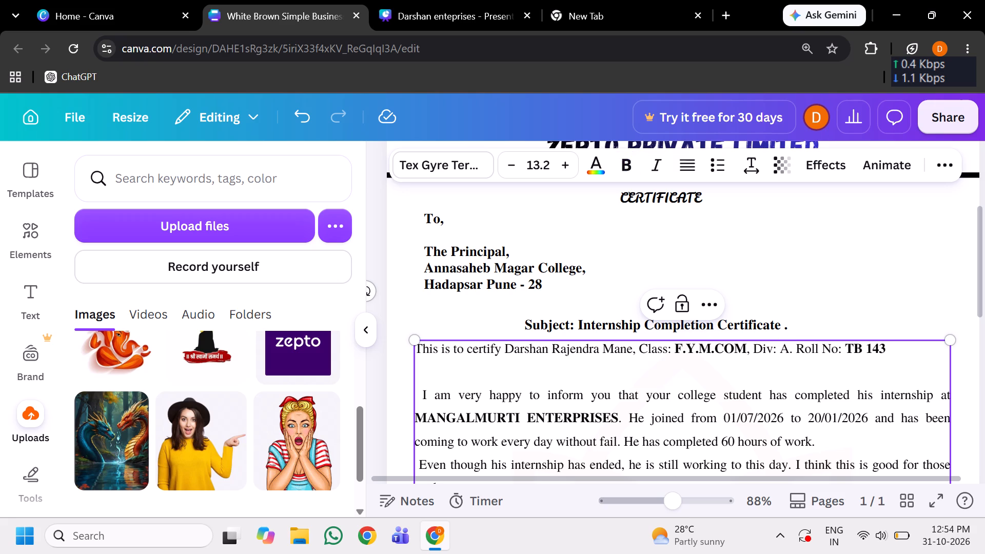
Replace the student's roll number in the "This is to certify" line with the placeholder 0000.
{"action": "left_click_drag", "start_coordinate": [884, 348], "coordinate": [880, 348]}
{"action": "left_click_drag", "start_coordinate": [880, 348], "coordinate": [844, 352]}
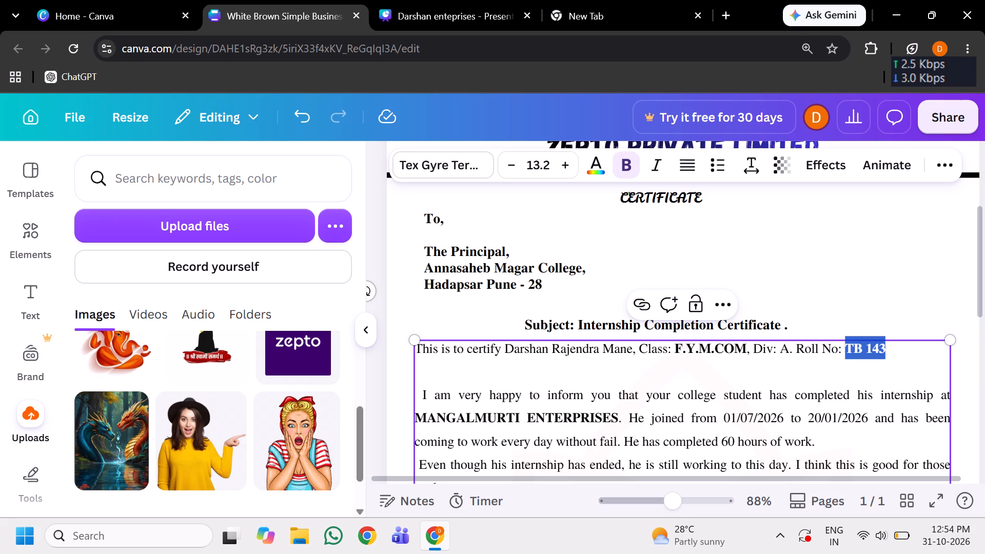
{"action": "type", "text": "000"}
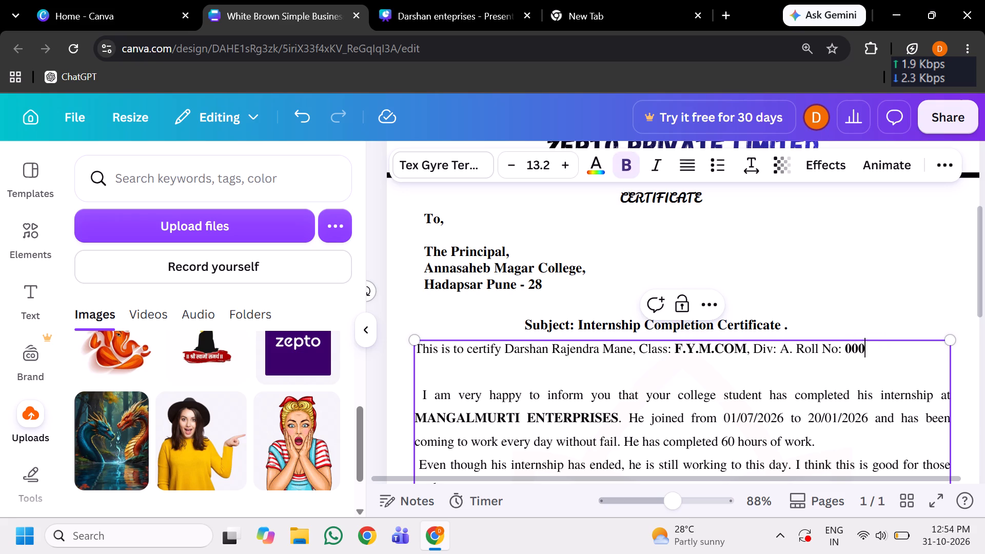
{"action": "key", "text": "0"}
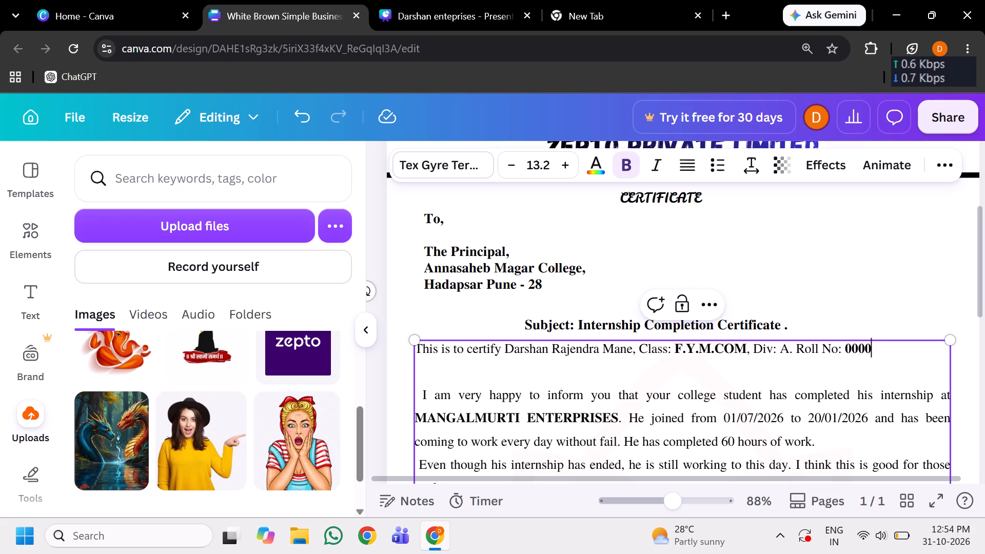
Replace the company name MANGALMURTI ENTERPRISES in the first body paragraph with ZEPTO PRIVATE LIMITED.
{"action": "scroll", "coordinate": [763, 401], "scroll_direction": "down", "scroll_amount": 1}
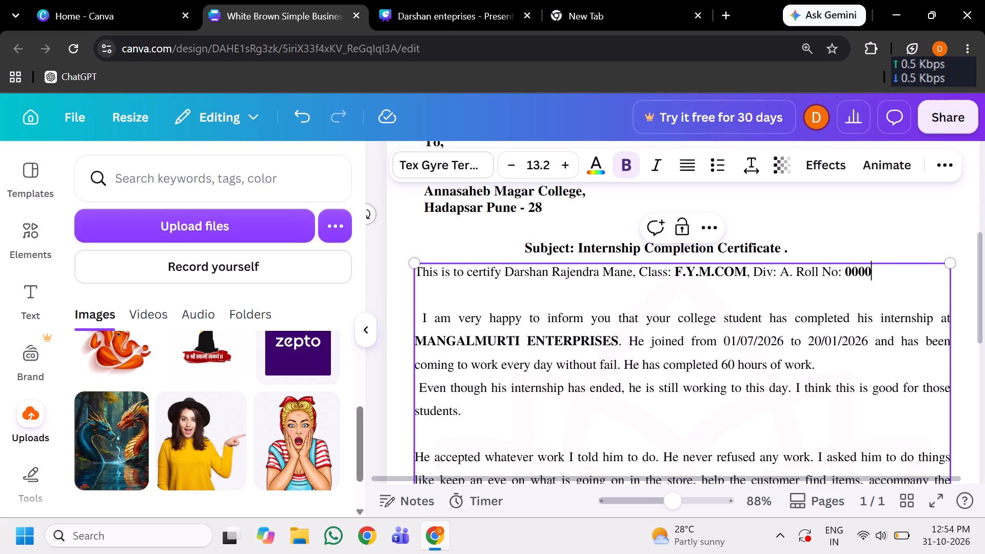
{"action": "left_click_drag", "start_coordinate": [619, 342], "coordinate": [614, 343]}
{"action": "left_click_drag", "start_coordinate": [614, 343], "coordinate": [417, 337]}
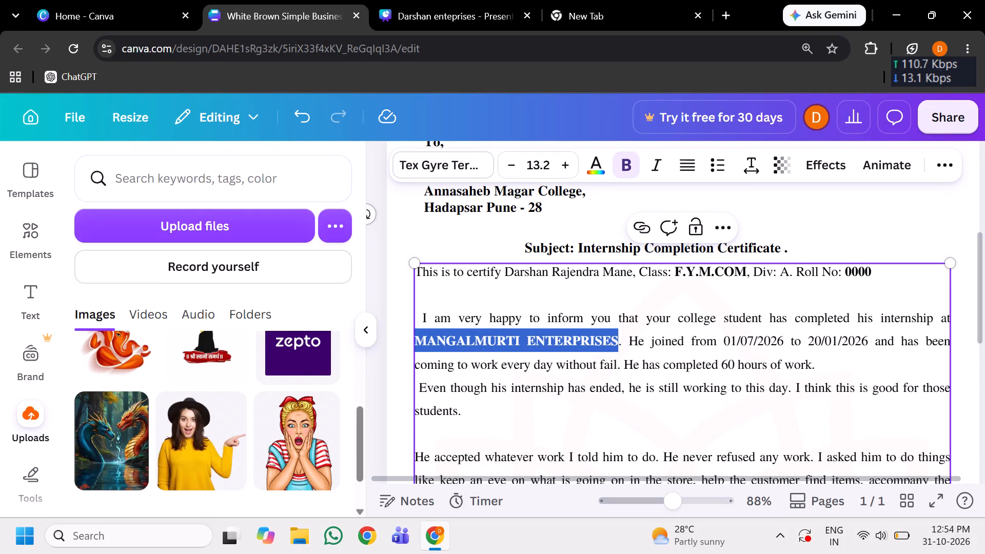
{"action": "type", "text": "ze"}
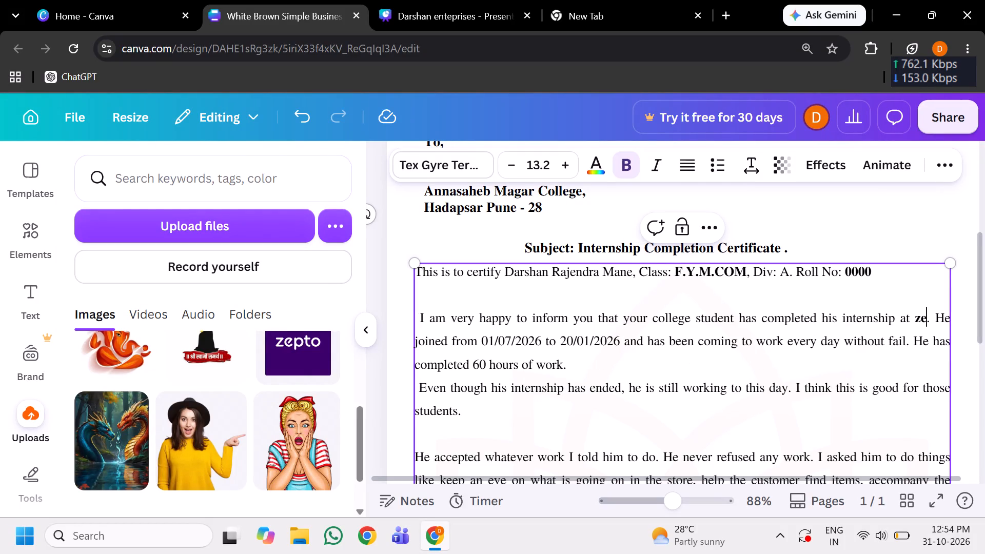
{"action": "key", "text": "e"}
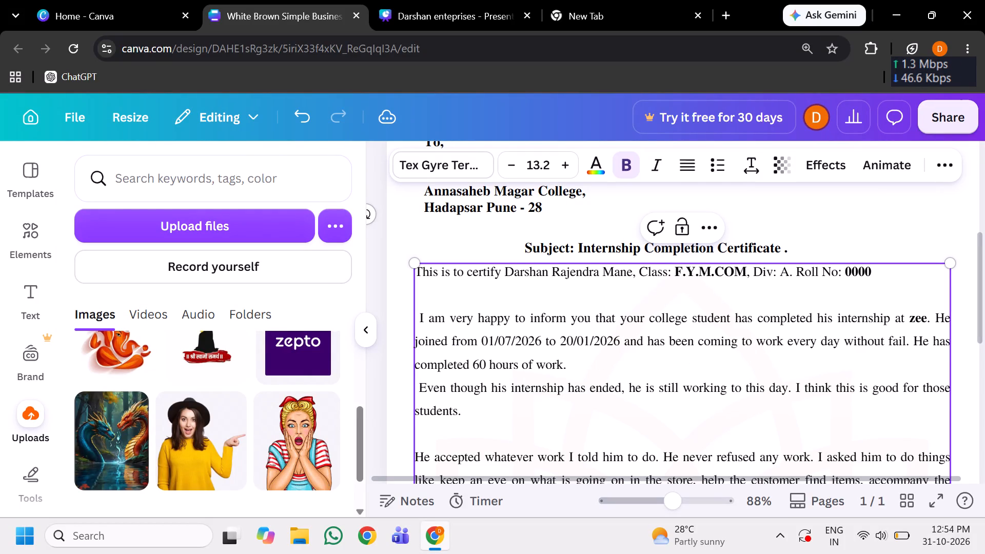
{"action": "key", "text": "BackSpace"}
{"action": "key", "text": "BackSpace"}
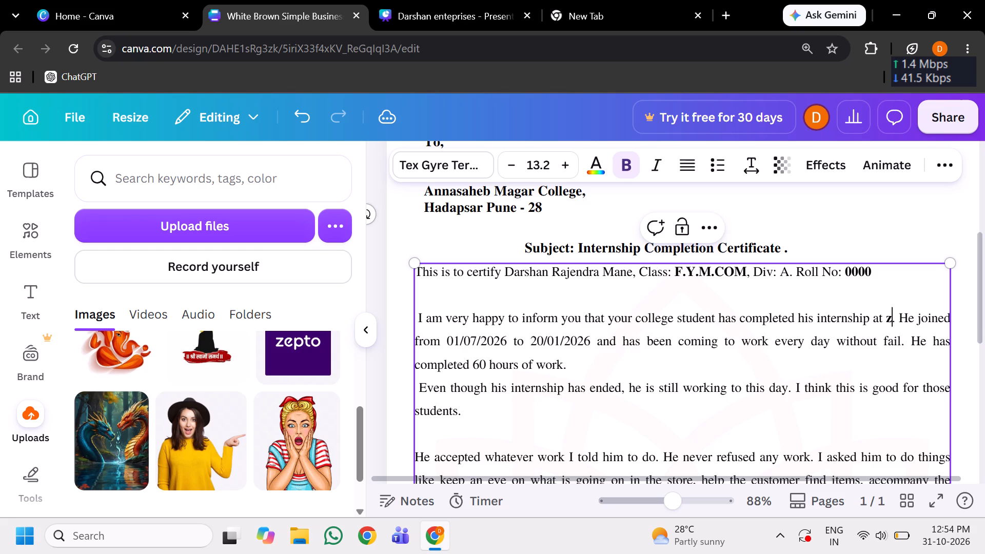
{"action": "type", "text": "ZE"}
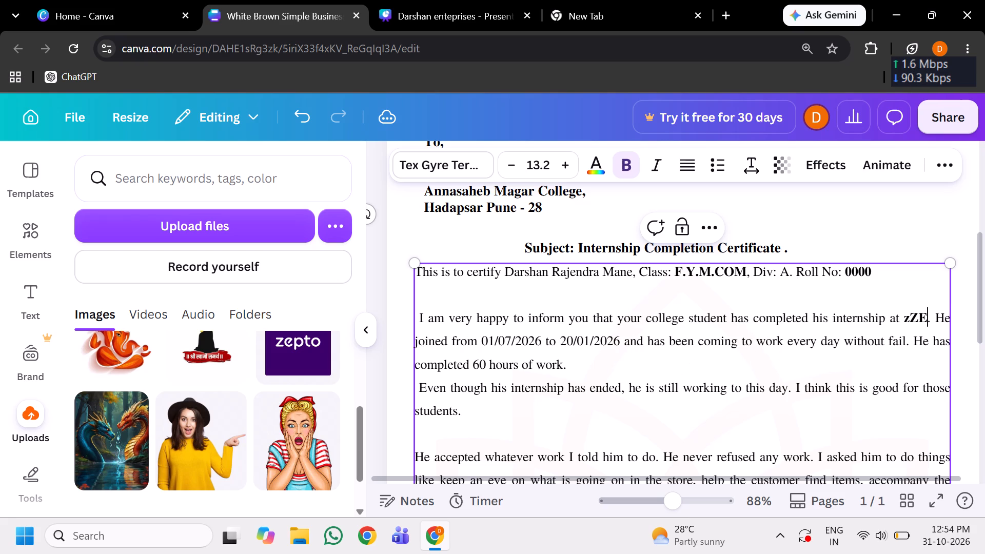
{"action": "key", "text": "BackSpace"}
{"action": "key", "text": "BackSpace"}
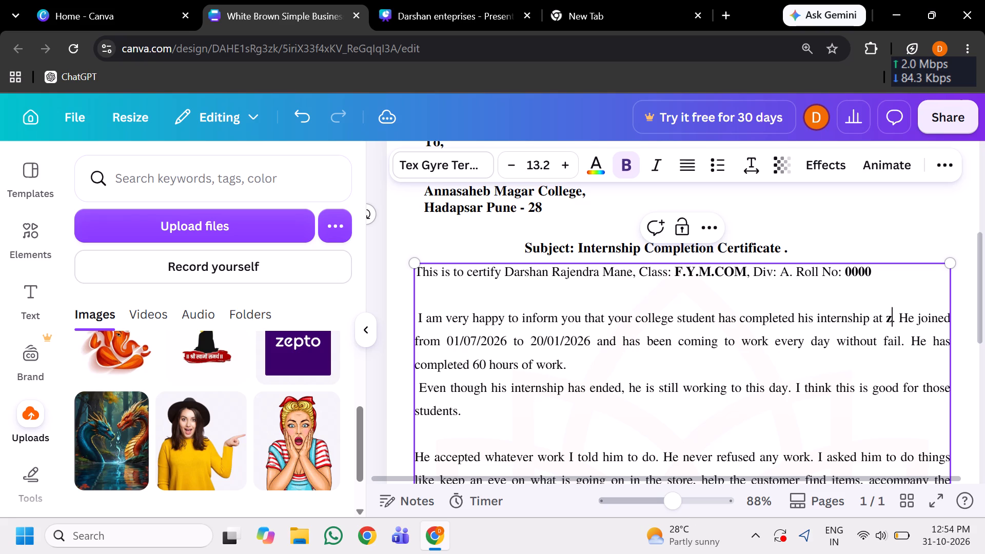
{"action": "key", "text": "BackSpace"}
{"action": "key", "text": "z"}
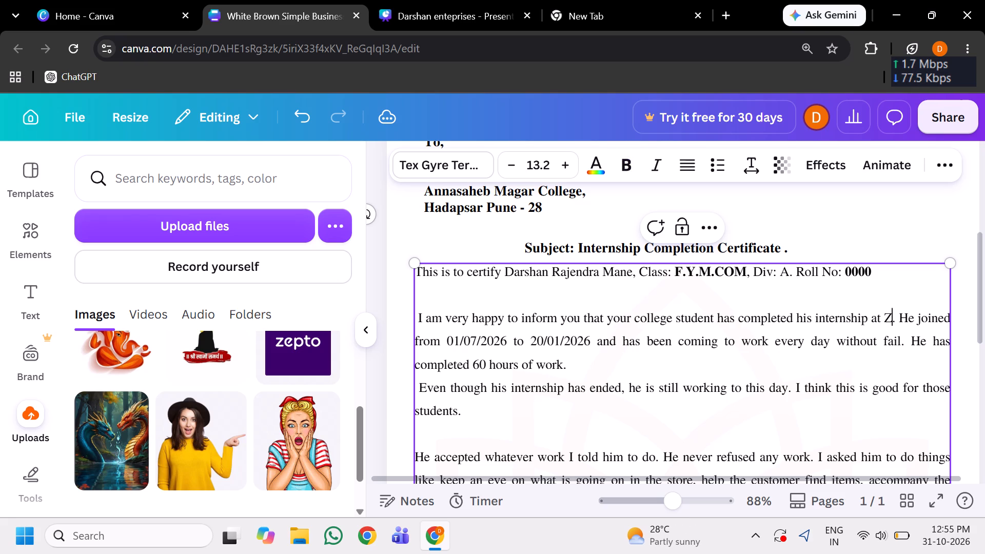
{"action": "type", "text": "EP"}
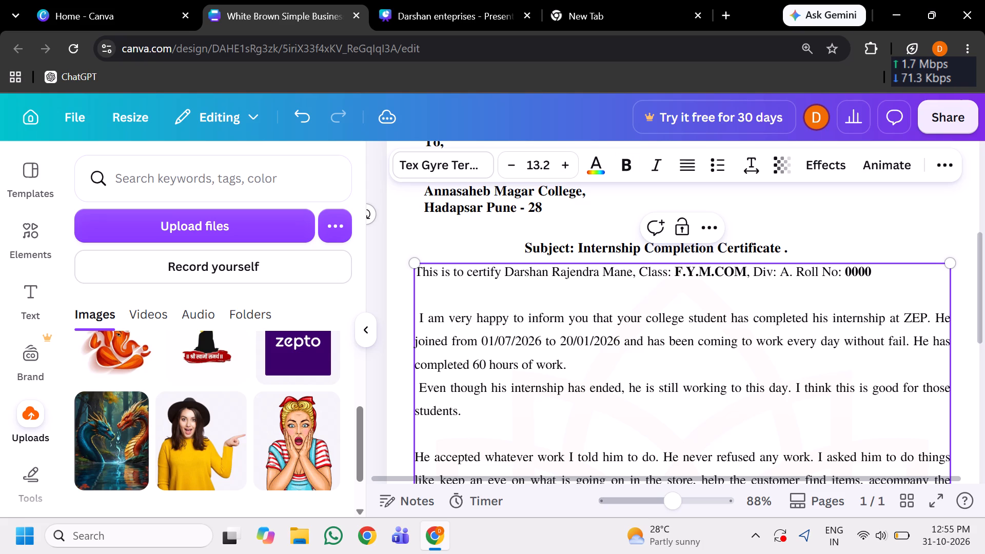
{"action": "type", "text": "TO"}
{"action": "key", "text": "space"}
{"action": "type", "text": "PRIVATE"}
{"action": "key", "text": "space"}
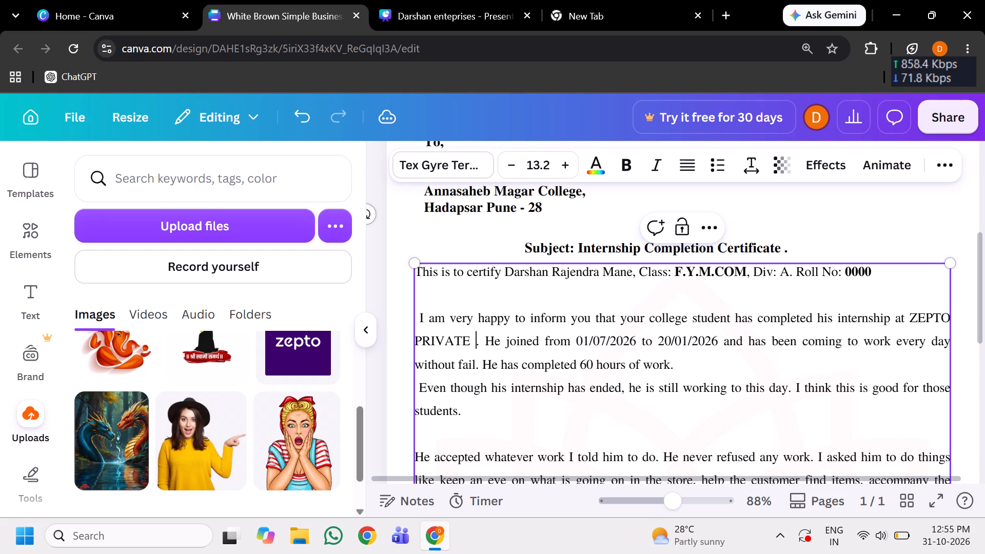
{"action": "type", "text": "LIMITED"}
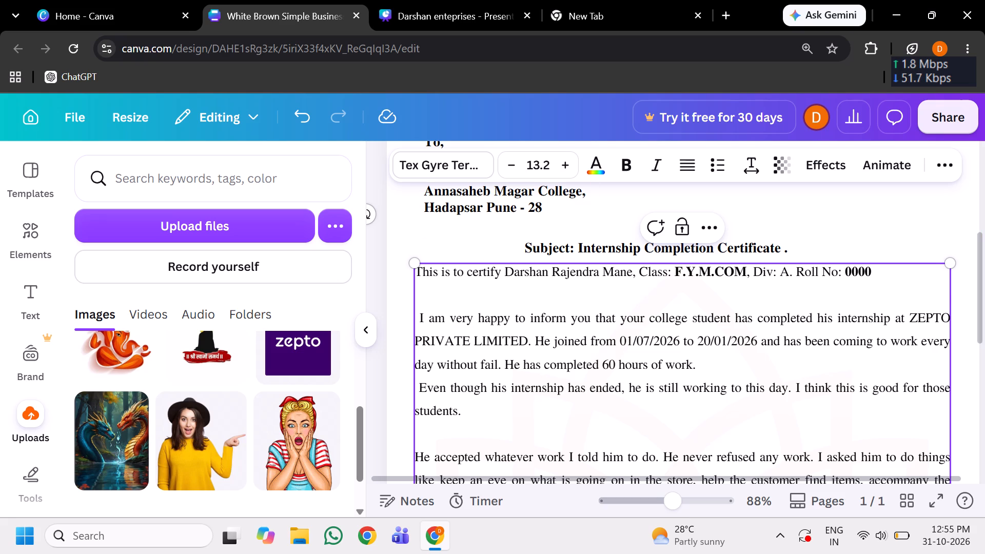
Make the company name ZEPTO PRIVATE LIMITED in the first body paragraph bold.
{"action": "left_click_drag", "start_coordinate": [908, 321], "coordinate": [726, 357]}
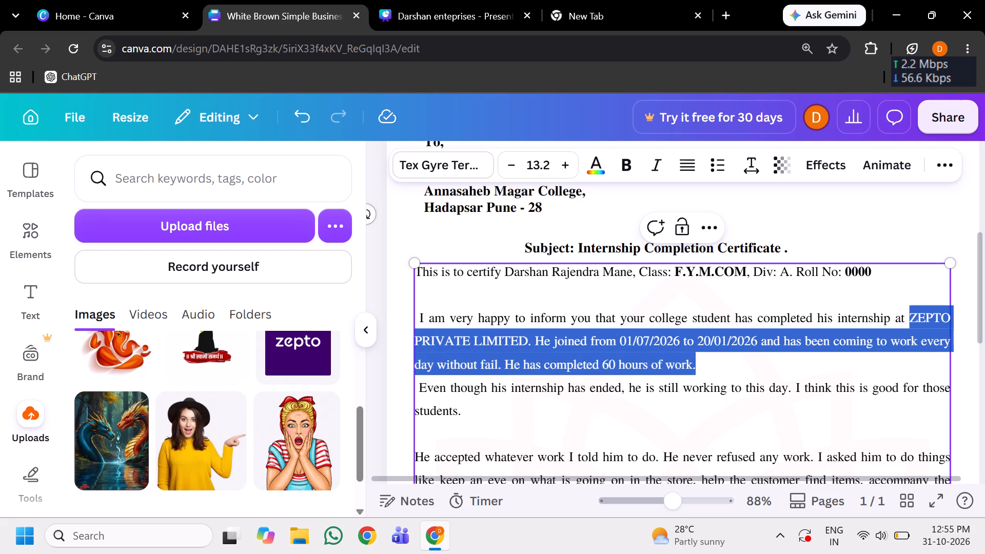
{"action": "left_click_drag", "start_coordinate": [726, 357], "coordinate": [527, 333]}
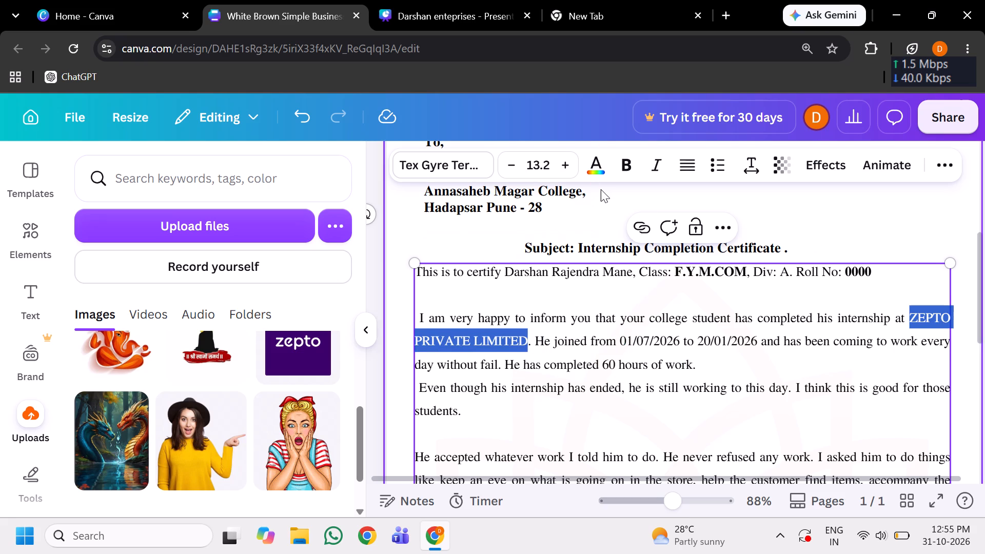
{"action": "left_click", "coordinate": [628, 169]}
{"action": "left_click", "coordinate": [913, 193]}
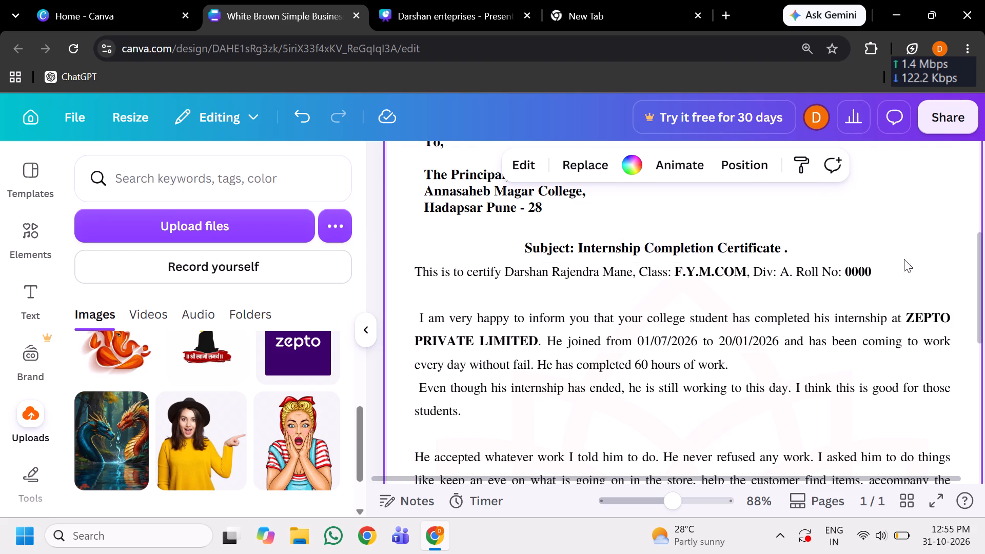
Make the internship's joining date bold and change it to 01/07/2027.
{"action": "scroll", "coordinate": [667, 367], "scroll_direction": "down", "scroll_amount": 1}
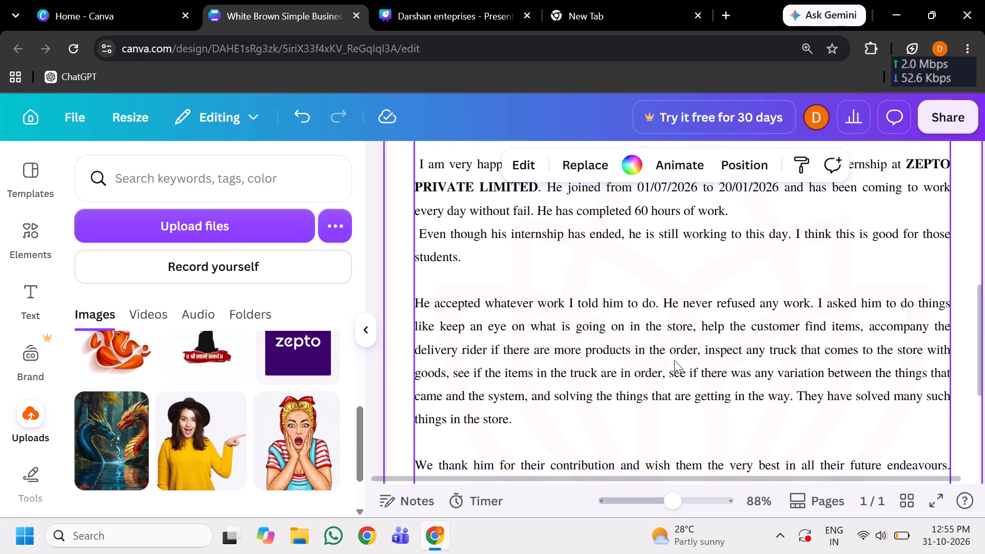
{"action": "scroll", "coordinate": [674, 360], "scroll_direction": "up", "scroll_amount": 1}
{"action": "left_click", "coordinate": [639, 338]}
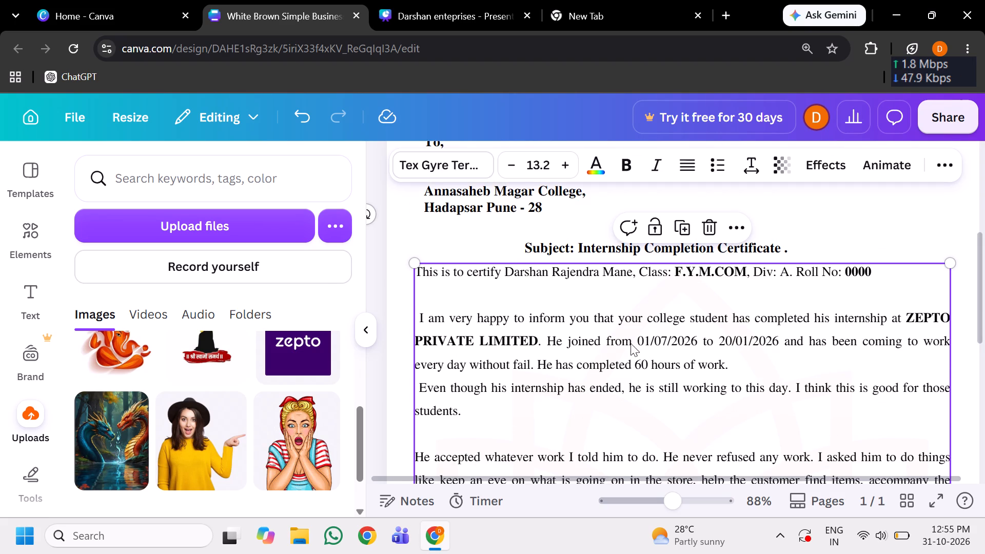
{"action": "left_click", "coordinate": [639, 342]}
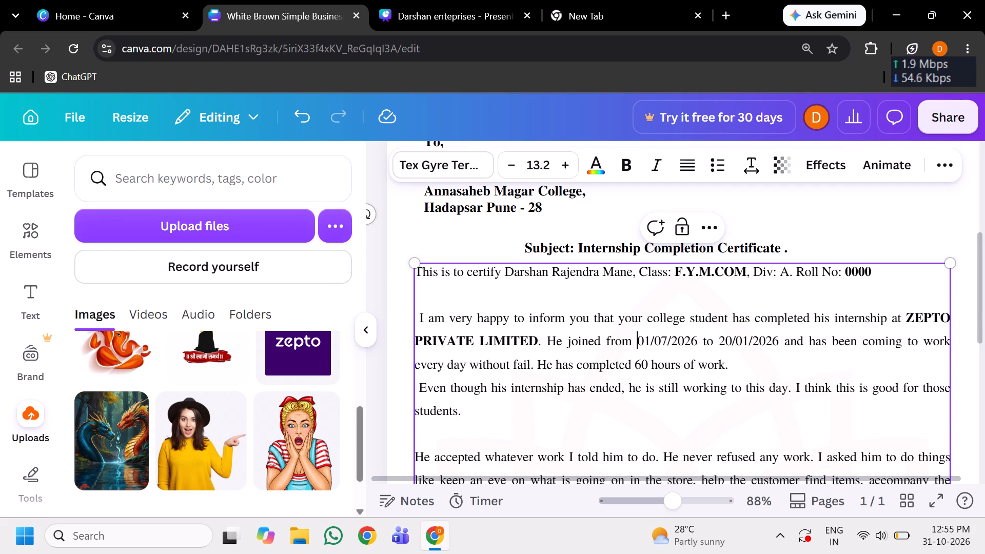
{"action": "left_click_drag", "start_coordinate": [693, 343], "coordinate": [643, 333]}
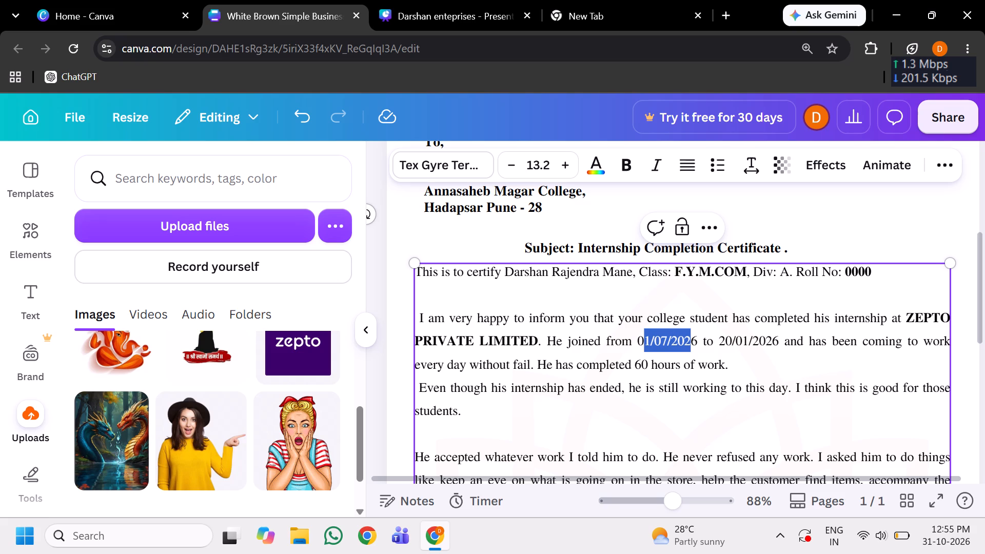
{"action": "left_click_drag", "start_coordinate": [643, 333], "coordinate": [635, 335]}
{"action": "left_click", "coordinate": [628, 162]}
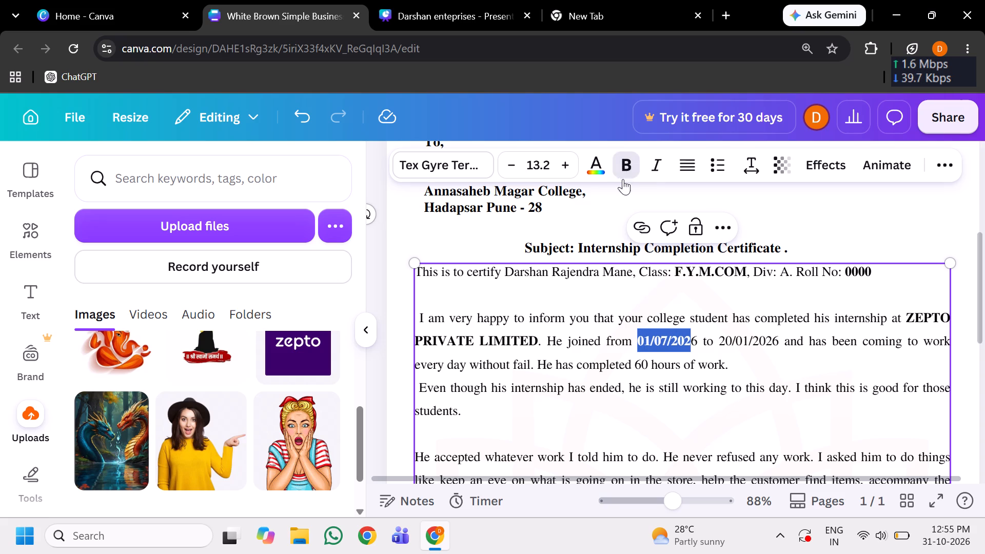
{"action": "left_click", "coordinate": [772, 368]}
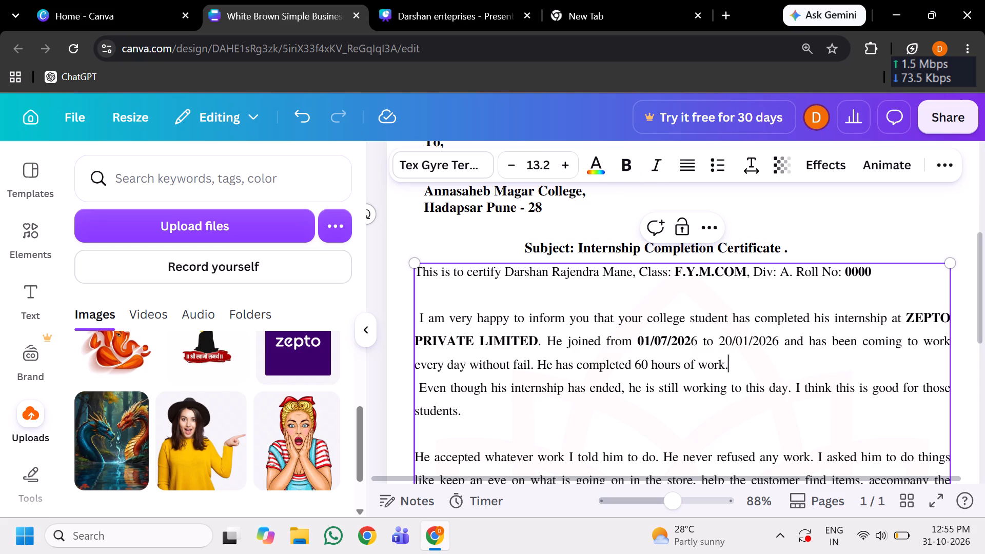
{"action": "left_click", "coordinate": [695, 342]}
{"action": "key", "text": "BackSpace"}
{"action": "key", "text": "BackSpace"}
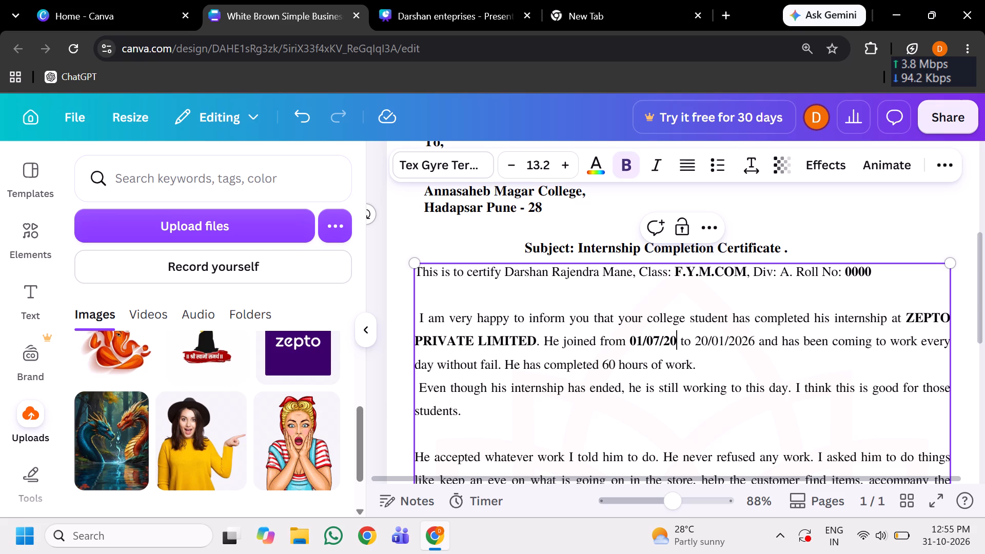
{"action": "key", "text": "BackSpace"}
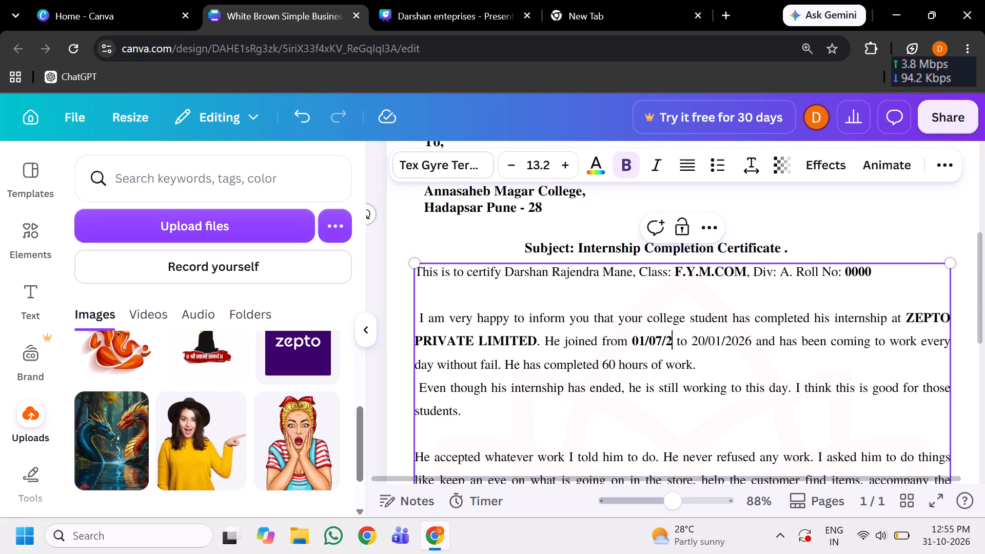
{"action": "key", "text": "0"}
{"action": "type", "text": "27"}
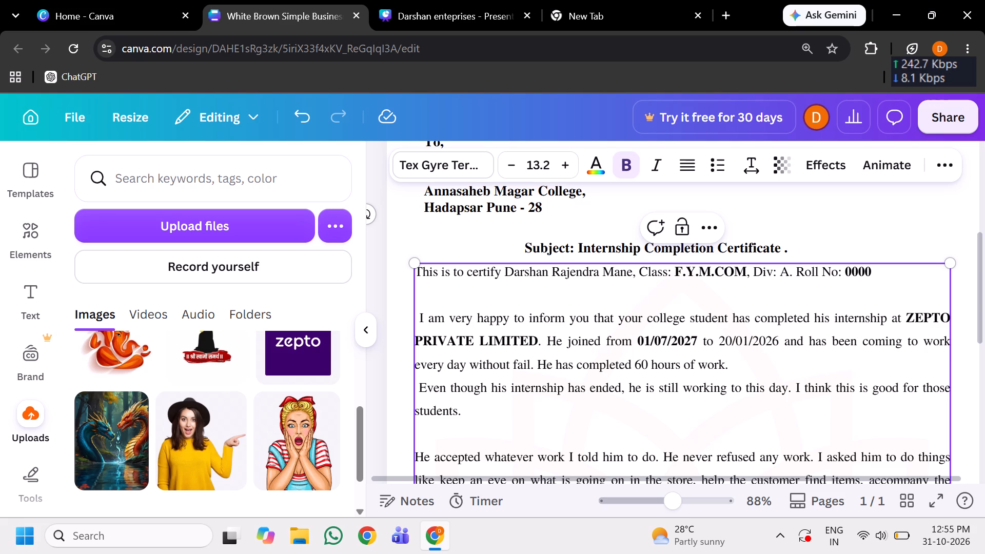
Change the internship's end date to 20/01/2027 and make the whole date bold.
{"action": "left_click_drag", "start_coordinate": [781, 342], "coordinate": [718, 351]}
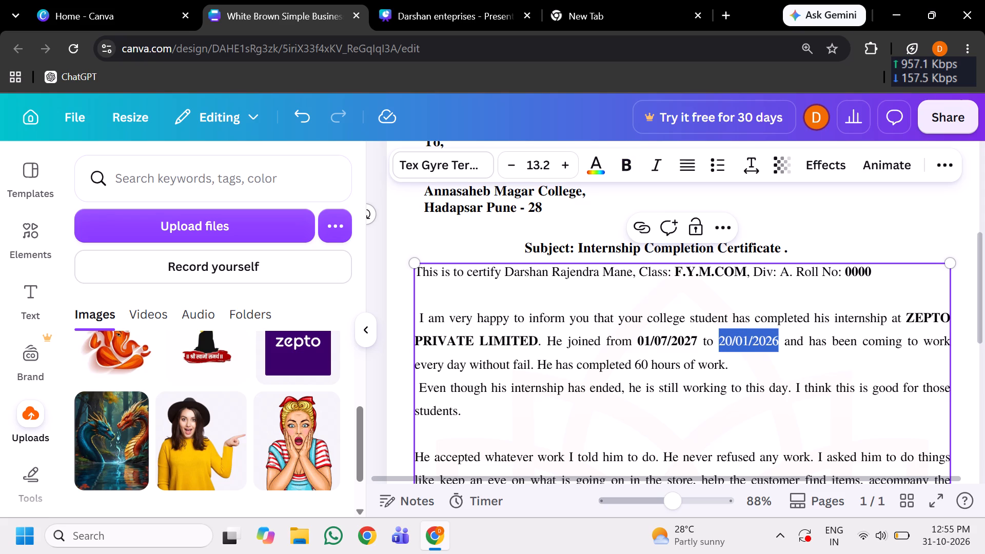
{"action": "left_click", "coordinate": [774, 355]}
{"action": "left_click", "coordinate": [781, 342]}
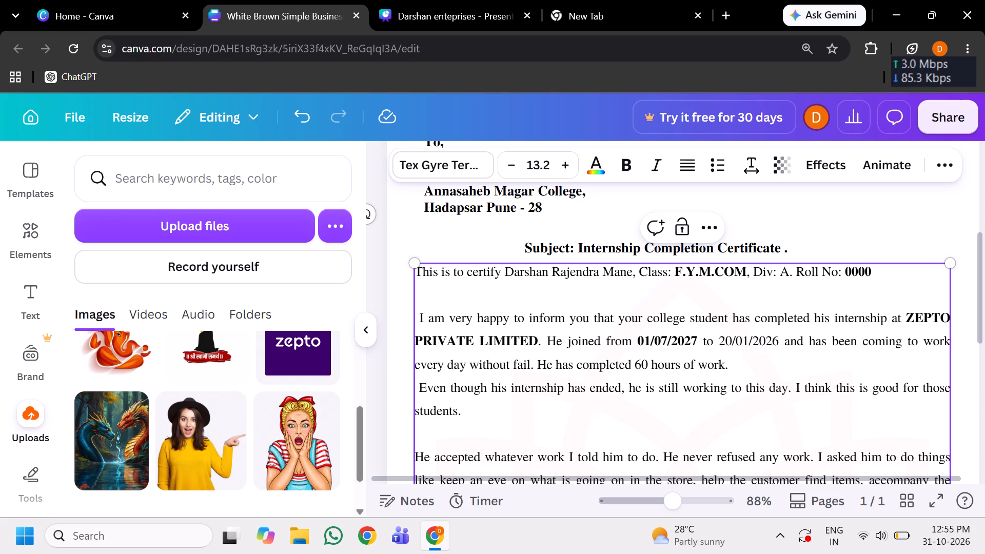
{"action": "key", "text": "BackSpace"}
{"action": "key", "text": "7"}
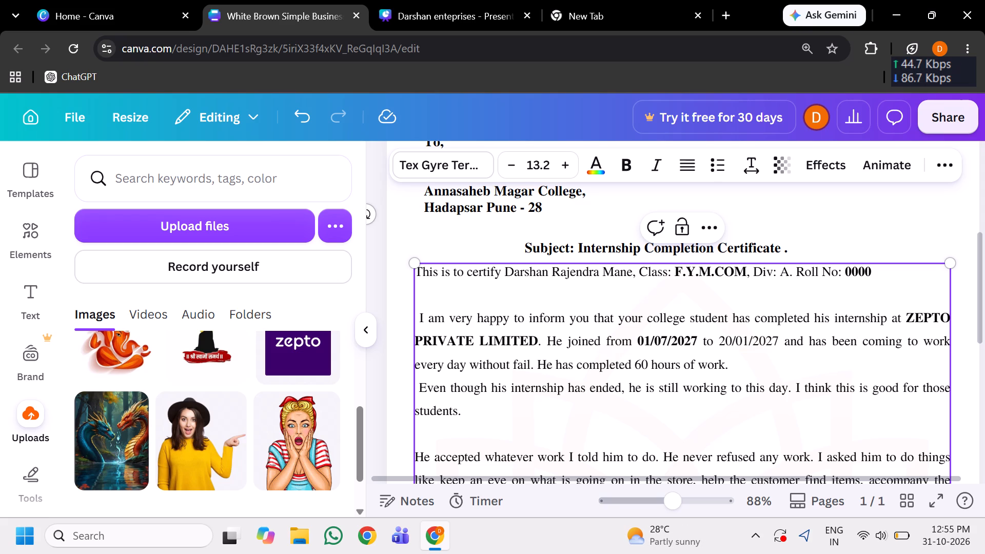
{"action": "left_click_drag", "start_coordinate": [779, 345], "coordinate": [720, 348]}
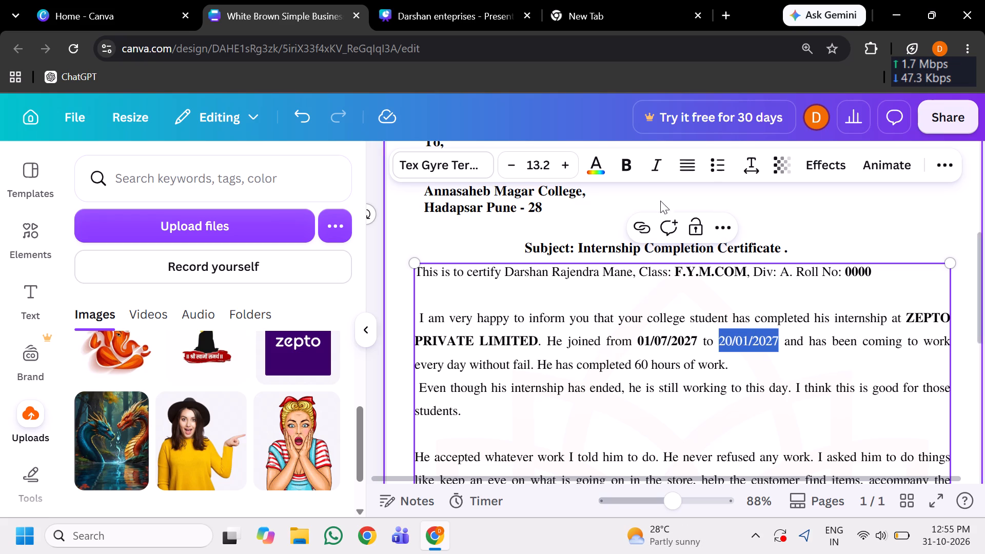
{"action": "left_click", "coordinate": [621, 166]}
{"action": "left_click", "coordinate": [776, 423]}
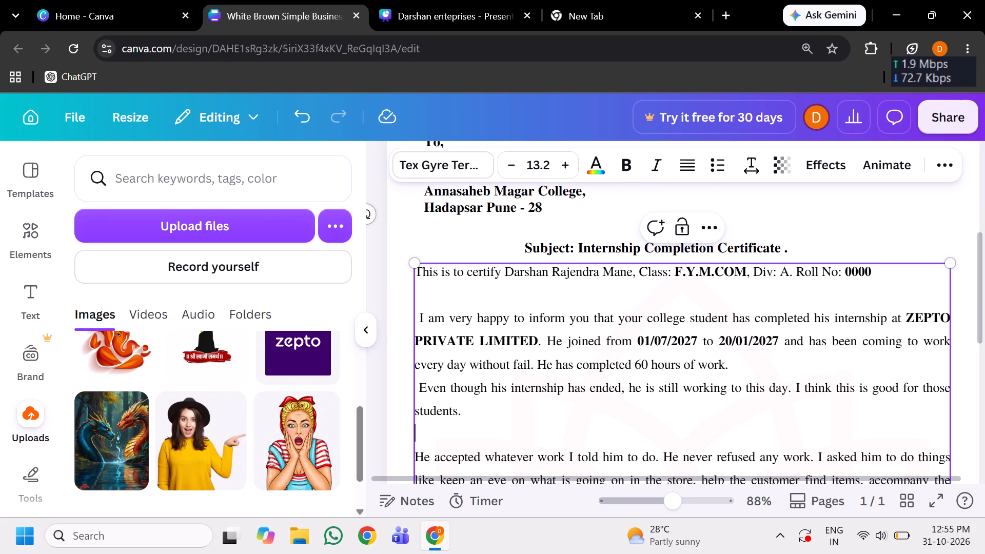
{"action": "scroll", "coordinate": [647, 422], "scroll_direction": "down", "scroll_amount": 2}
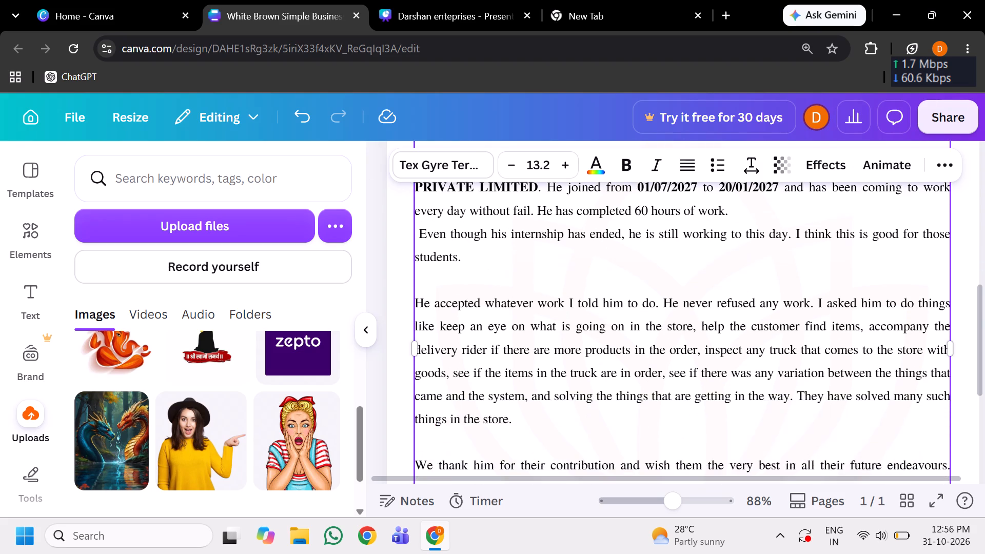
Review the letter from the subject line down to the closing and footer for details that still need updating.
{"action": "scroll", "coordinate": [651, 428], "scroll_direction": "down", "scroll_amount": 3}
{"action": "scroll", "coordinate": [649, 429], "scroll_direction": "up", "scroll_amount": 3}
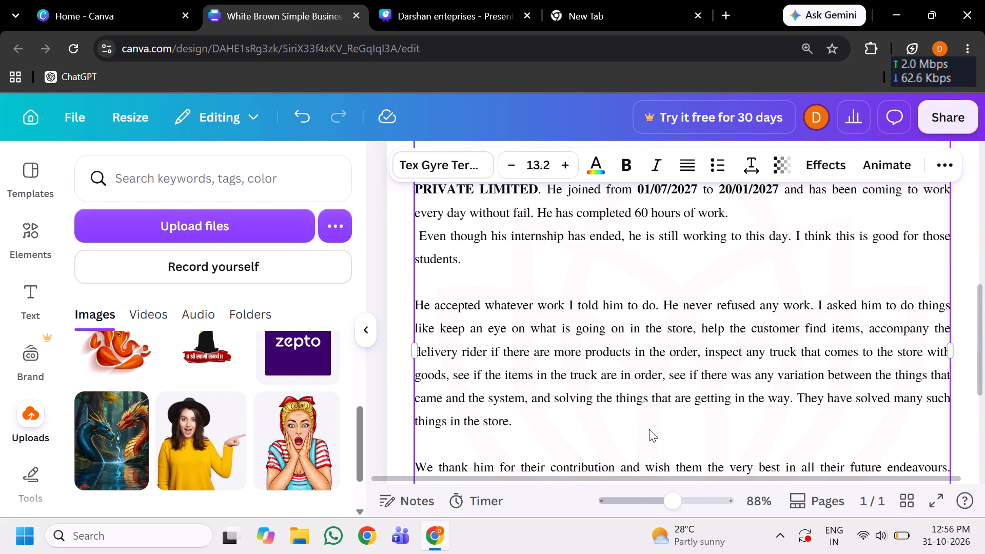
{"action": "scroll", "coordinate": [649, 429], "scroll_direction": "up", "scroll_amount": 3}
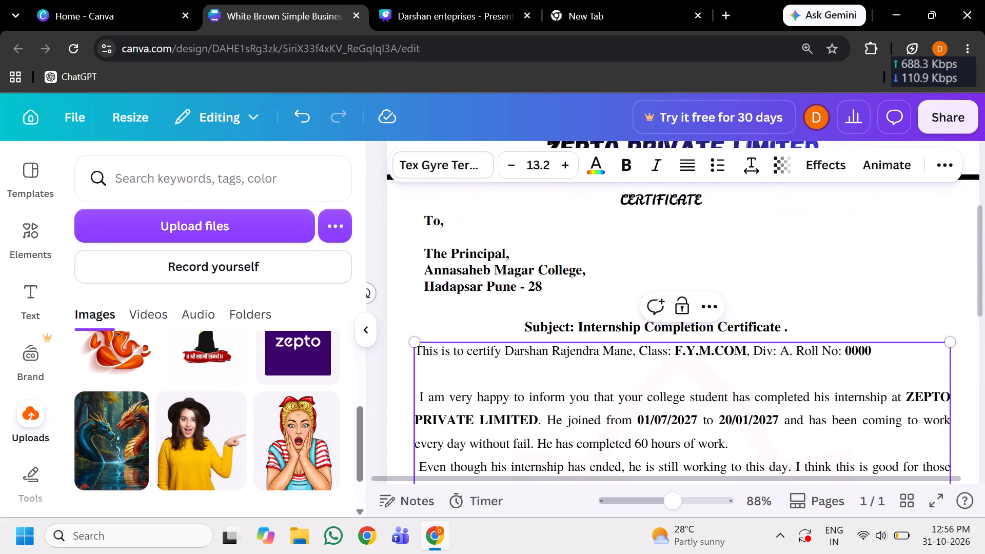
{"action": "scroll", "coordinate": [647, 433], "scroll_direction": "down", "scroll_amount": 4}
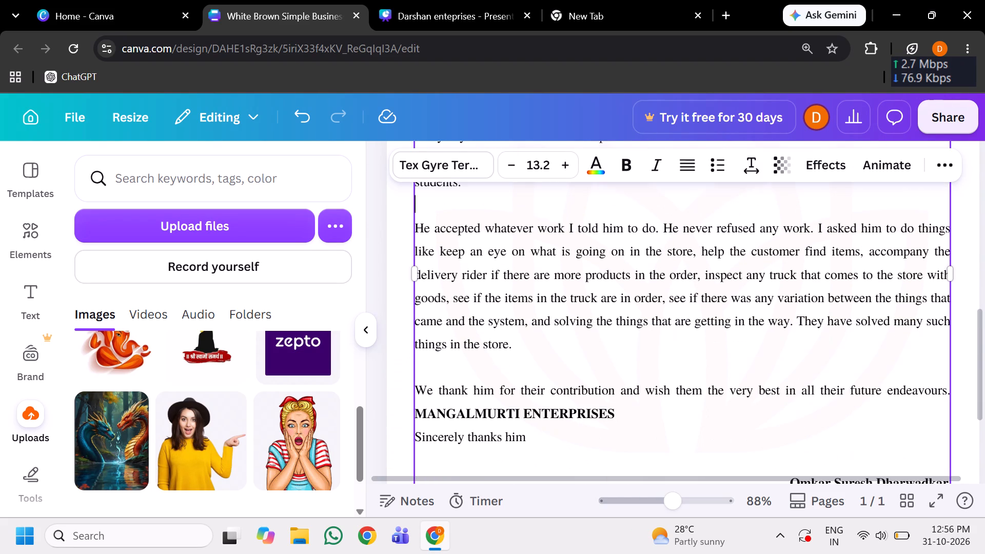
{"action": "scroll", "coordinate": [644, 442], "scroll_direction": "down", "scroll_amount": 2}
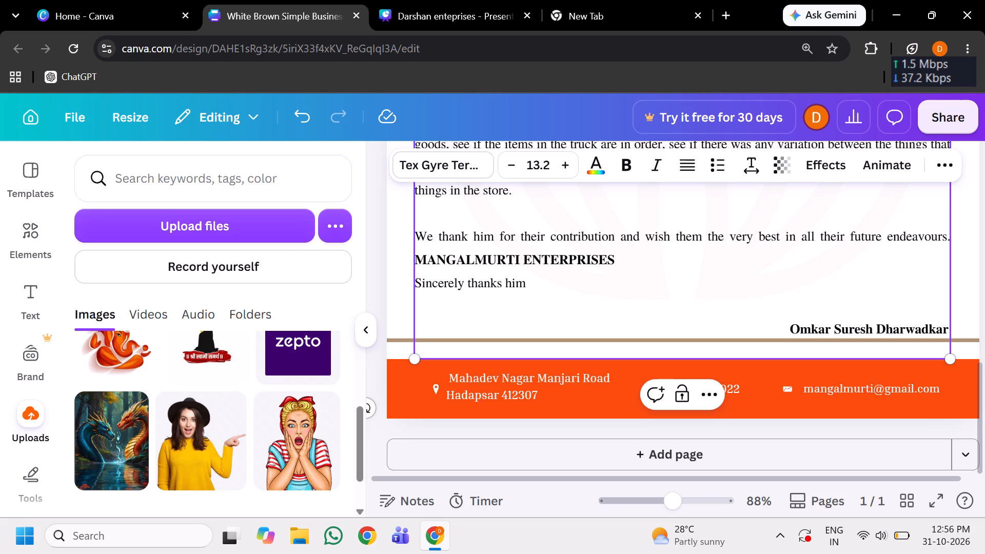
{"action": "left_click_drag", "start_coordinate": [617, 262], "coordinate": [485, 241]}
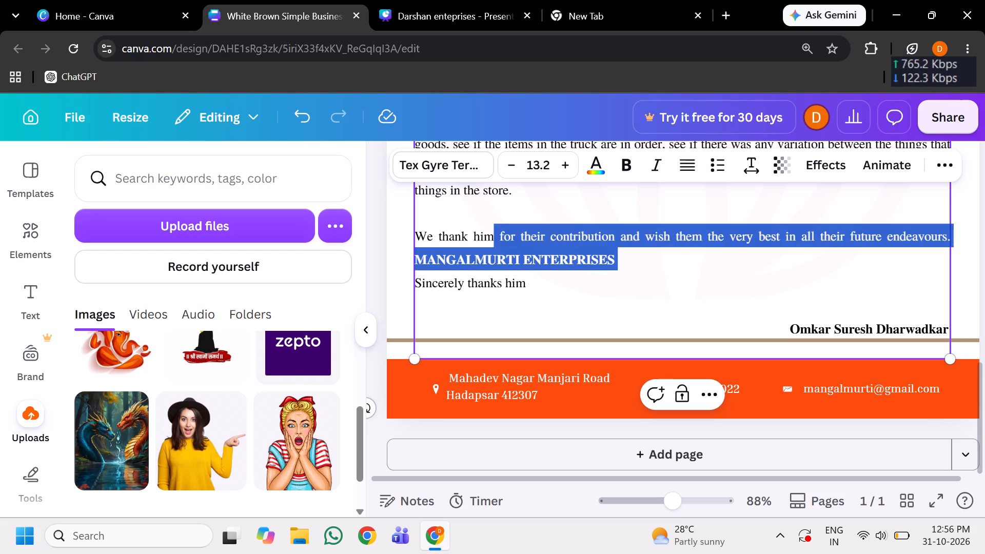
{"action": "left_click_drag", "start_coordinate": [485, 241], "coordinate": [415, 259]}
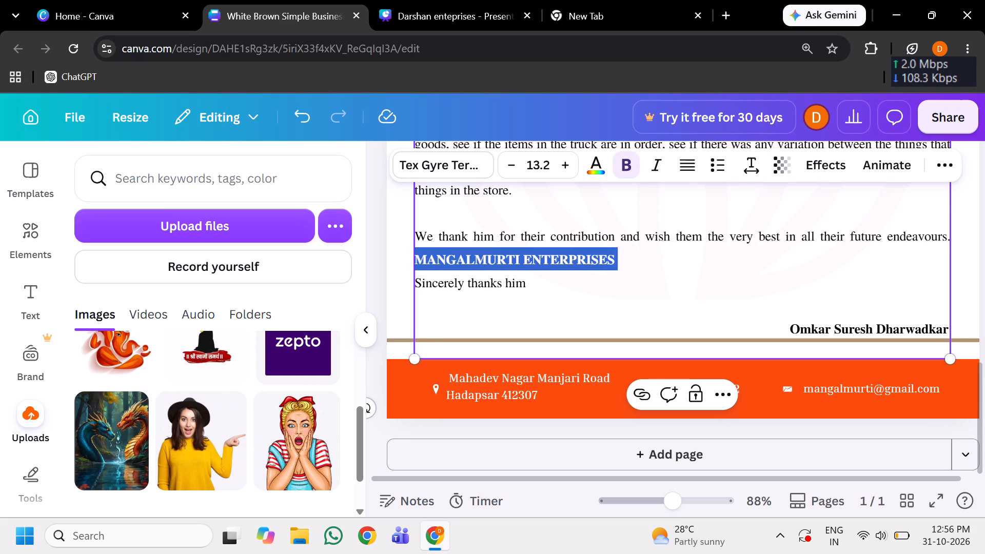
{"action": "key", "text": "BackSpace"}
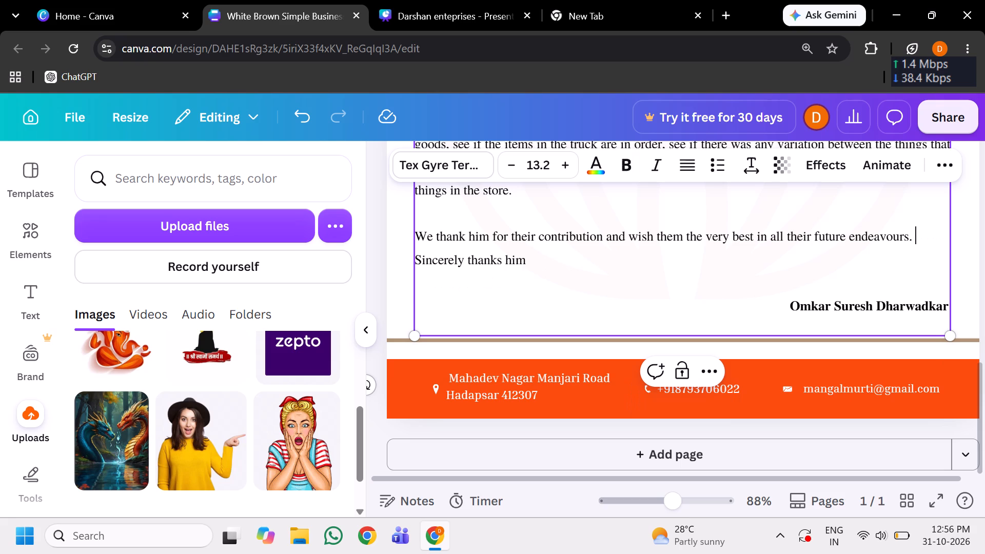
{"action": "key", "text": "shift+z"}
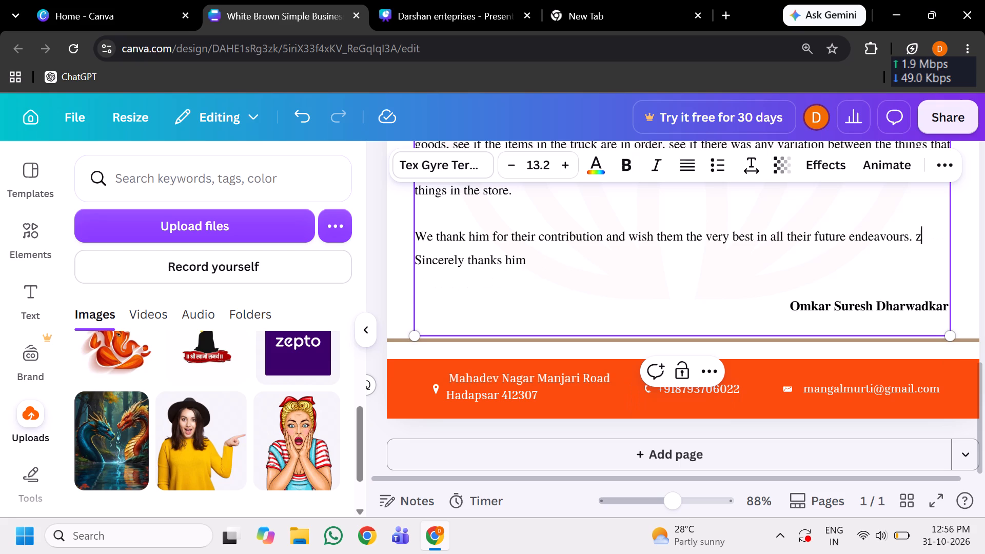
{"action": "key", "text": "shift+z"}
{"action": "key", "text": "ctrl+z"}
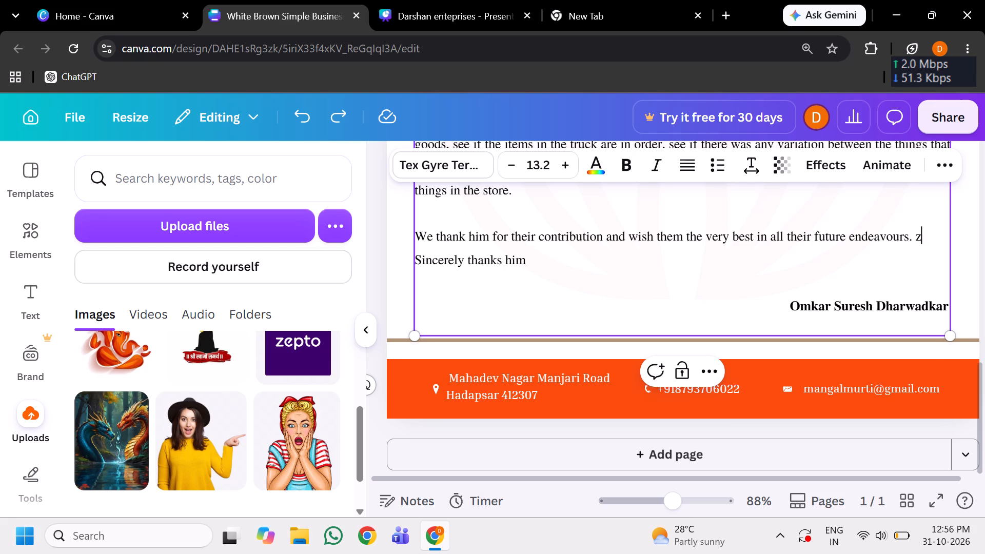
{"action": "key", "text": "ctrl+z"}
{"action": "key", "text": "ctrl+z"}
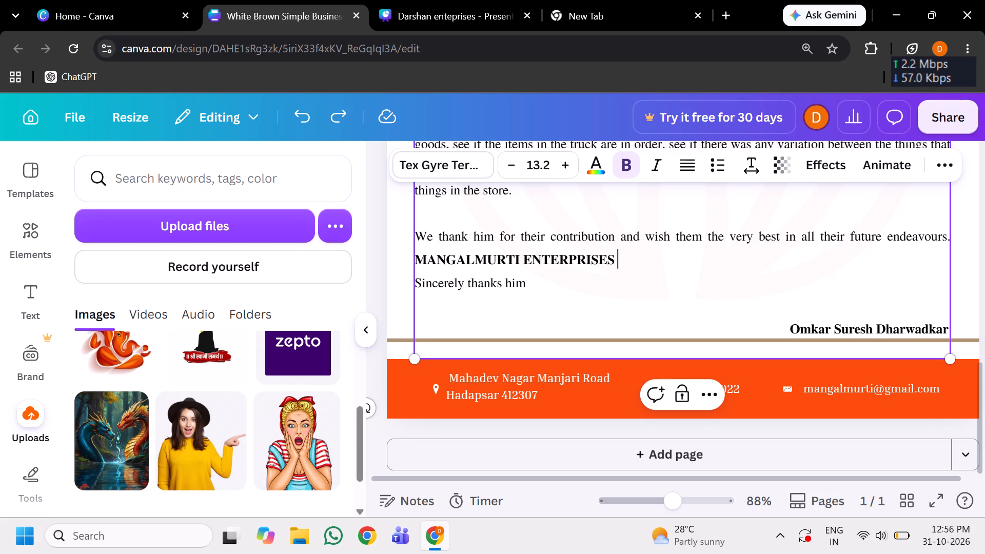
Replace the company name MANGALMURTI ENTERPRISES in the closing thank-you paragraph with ZEPTO PRIVATE LIMITED in bold.
{"action": "left_click_drag", "start_coordinate": [619, 261], "coordinate": [413, 260]}
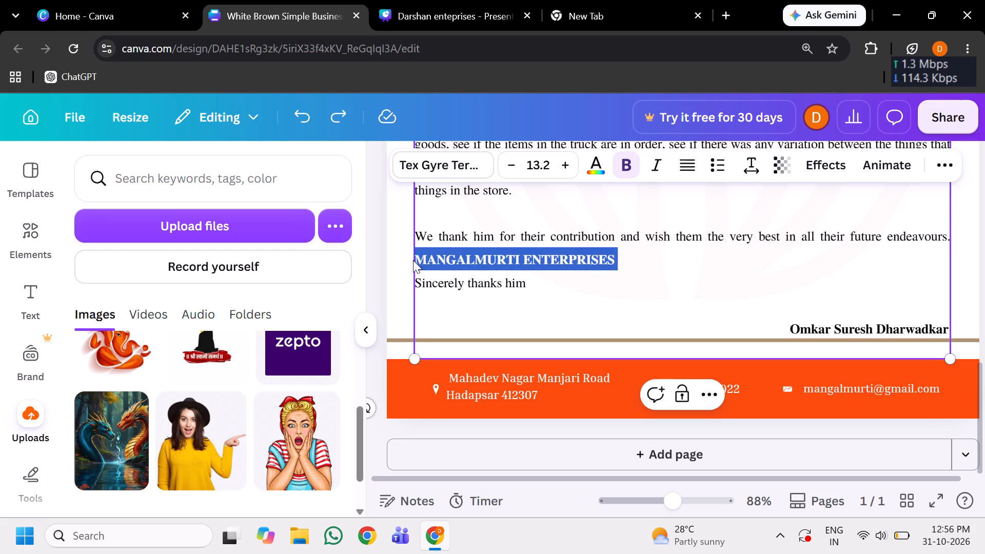
{"action": "left_click_drag", "start_coordinate": [413, 260], "coordinate": [410, 261]}
{"action": "left_click", "coordinate": [627, 301]}
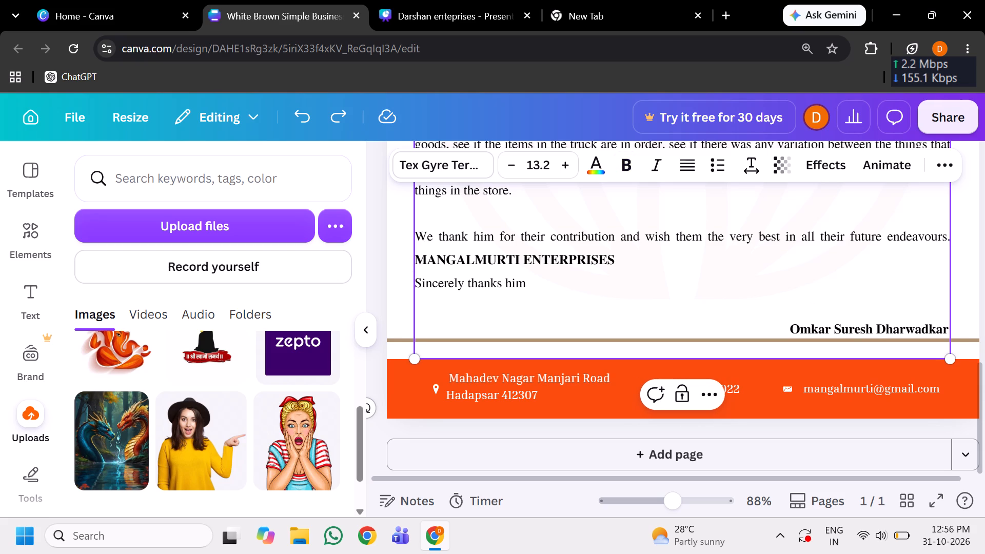
{"action": "left_click_drag", "start_coordinate": [616, 258], "coordinate": [409, 267]}
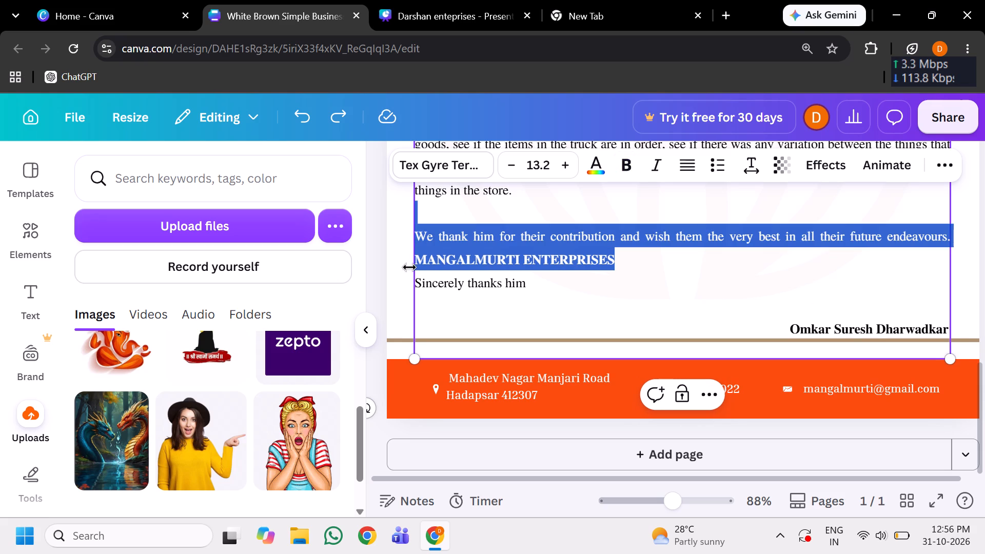
{"action": "left_click_drag", "start_coordinate": [409, 267], "coordinate": [419, 262]}
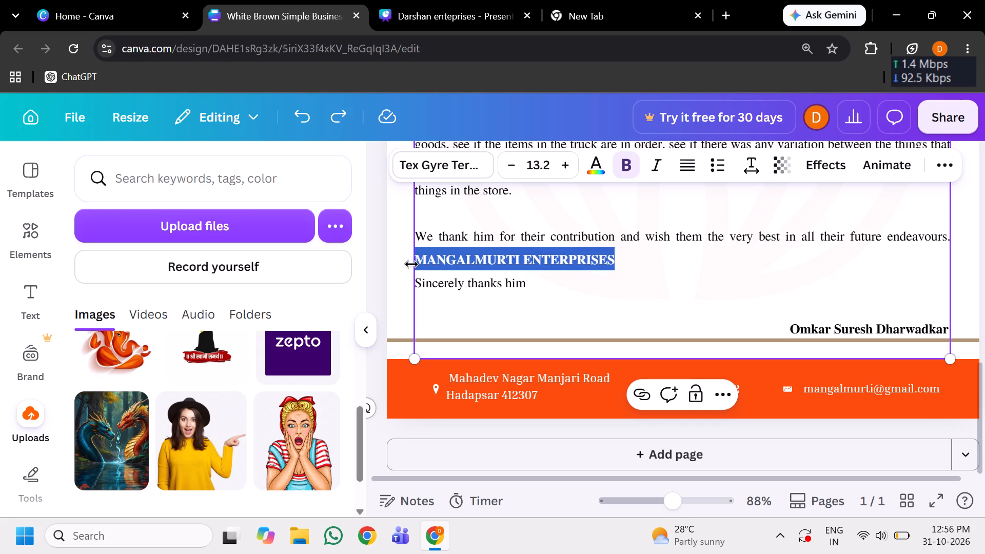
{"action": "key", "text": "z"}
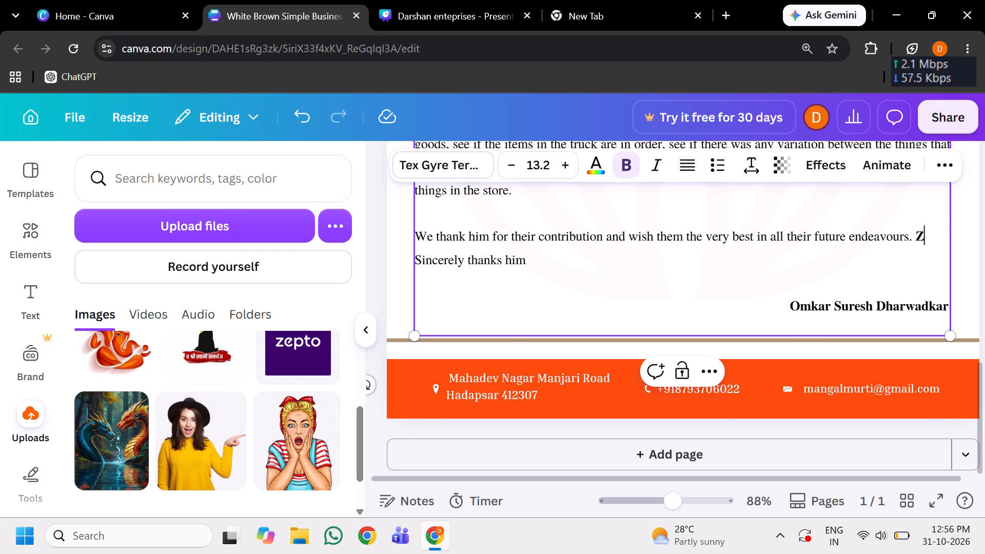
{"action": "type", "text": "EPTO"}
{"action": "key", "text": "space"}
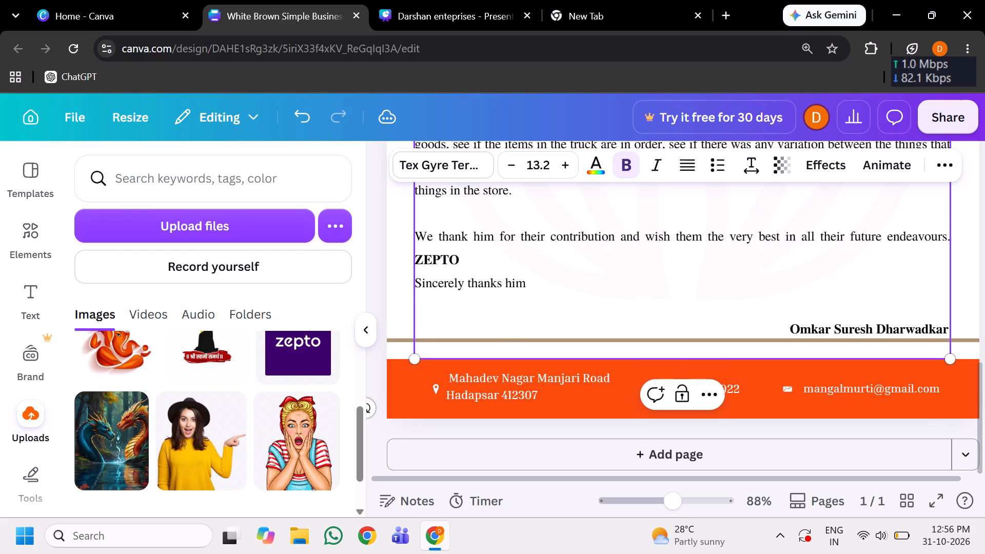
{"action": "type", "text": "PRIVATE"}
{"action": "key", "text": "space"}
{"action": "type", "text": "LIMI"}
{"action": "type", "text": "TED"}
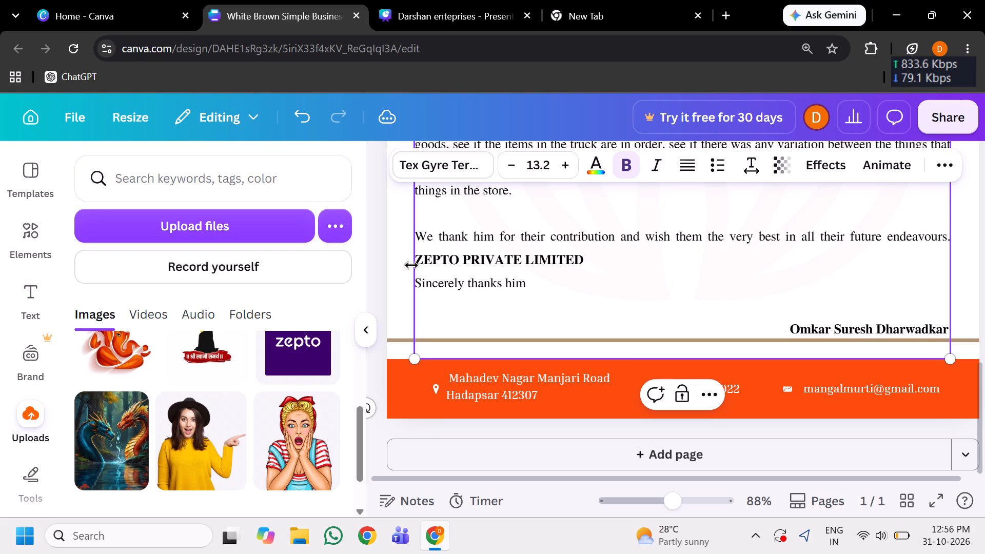
Replace the signatory's name below the closing line with the title Dr as the start of a new name.
{"action": "left_click", "coordinate": [785, 330]}
{"action": "left_click_drag", "start_coordinate": [787, 331], "coordinate": [792, 334]}
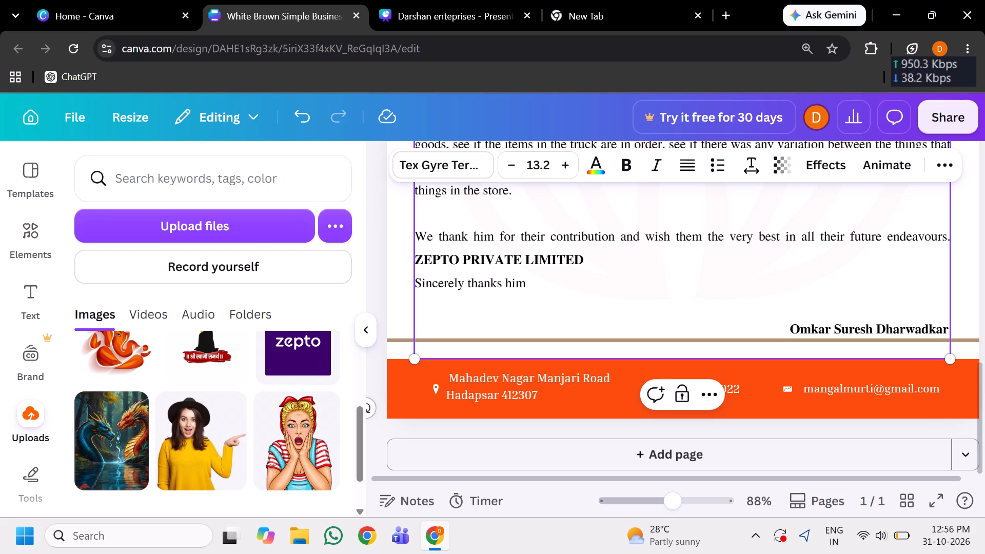
{"action": "left_click_drag", "start_coordinate": [792, 334], "coordinate": [918, 354]}
{"action": "key", "text": "BackSpace"}
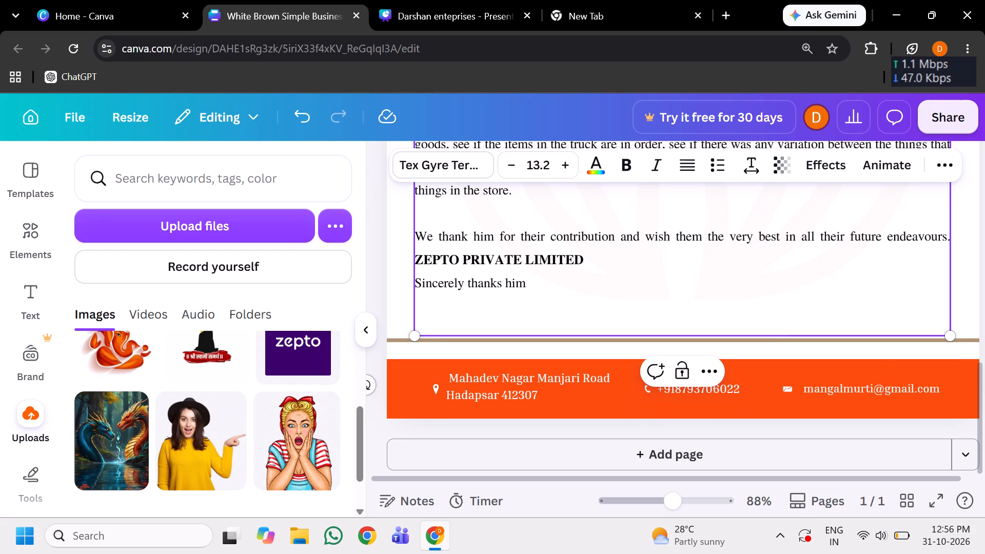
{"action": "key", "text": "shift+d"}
{"action": "key", "text": "BackSpace"}
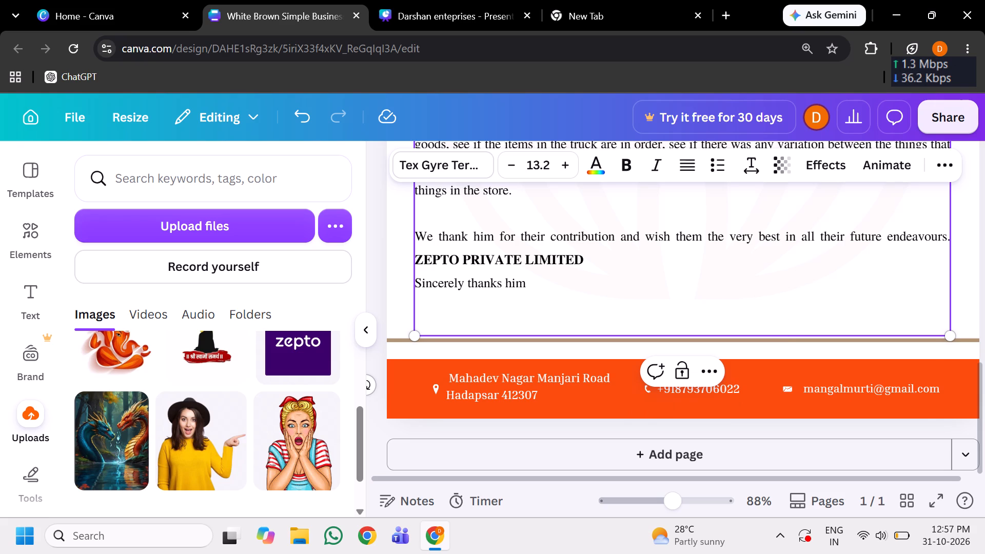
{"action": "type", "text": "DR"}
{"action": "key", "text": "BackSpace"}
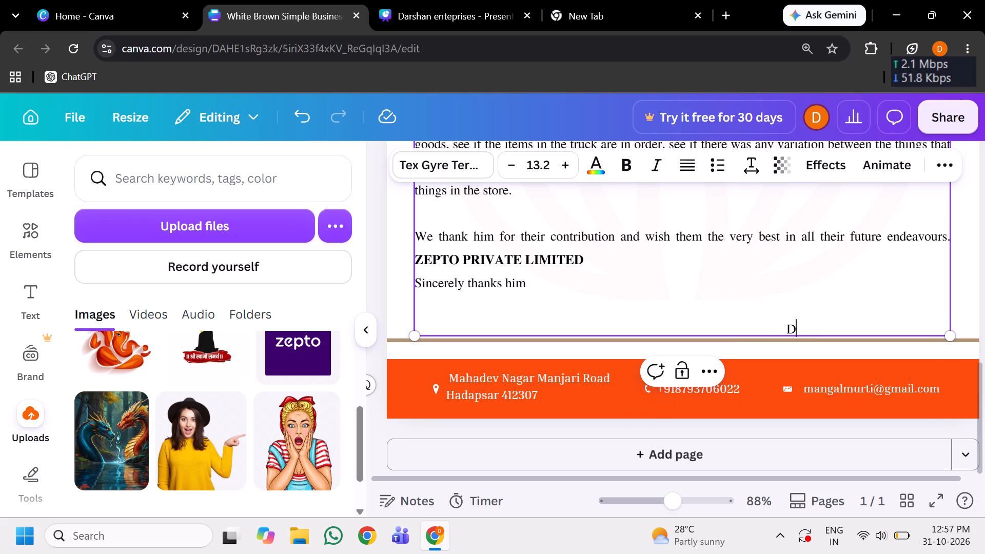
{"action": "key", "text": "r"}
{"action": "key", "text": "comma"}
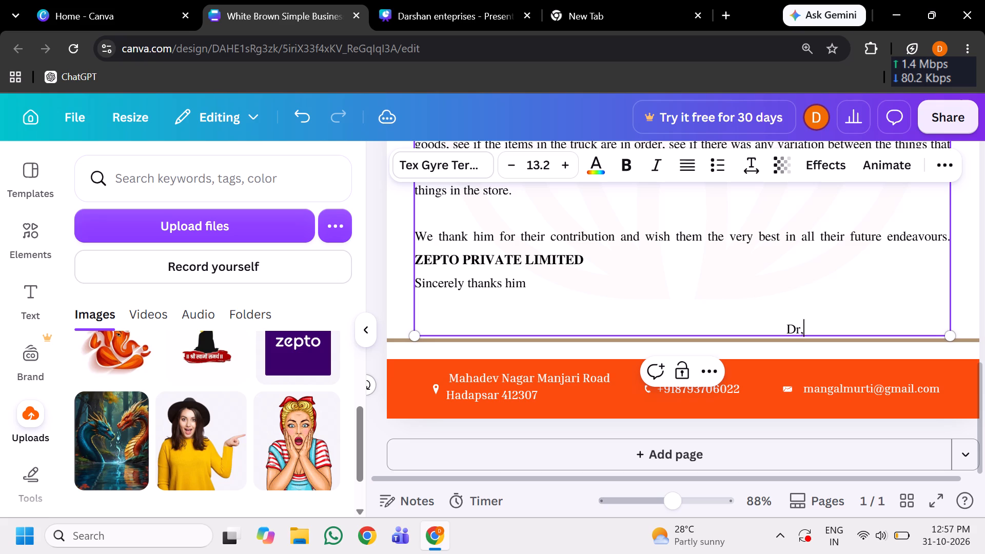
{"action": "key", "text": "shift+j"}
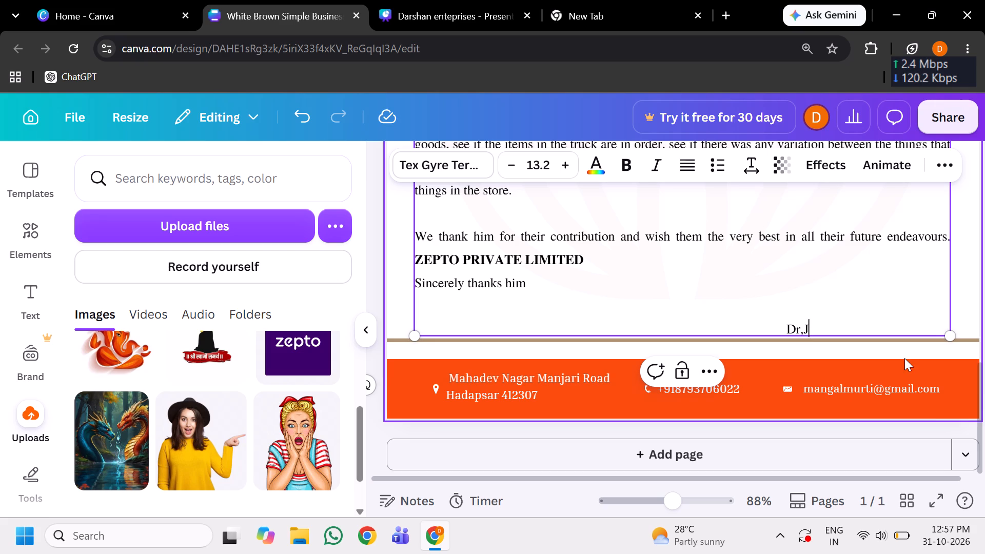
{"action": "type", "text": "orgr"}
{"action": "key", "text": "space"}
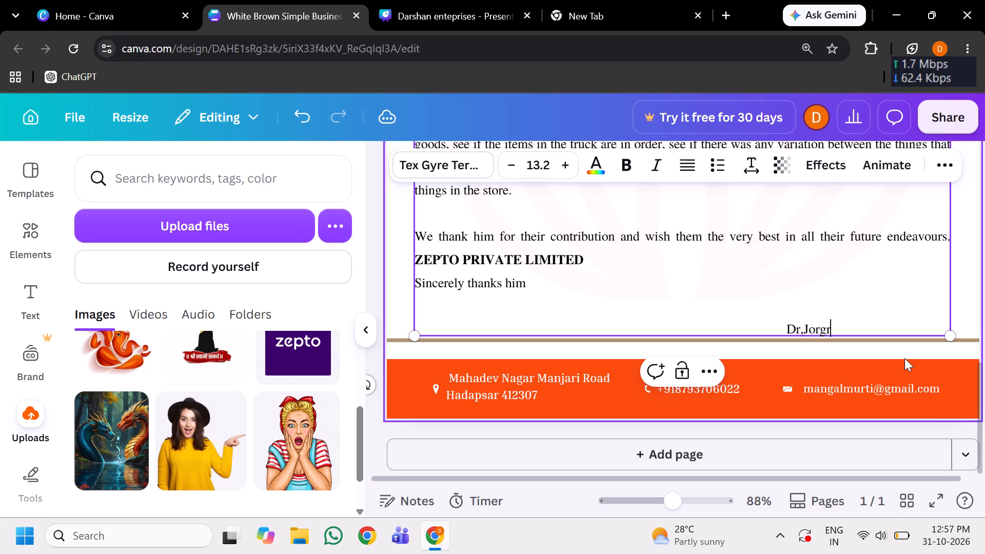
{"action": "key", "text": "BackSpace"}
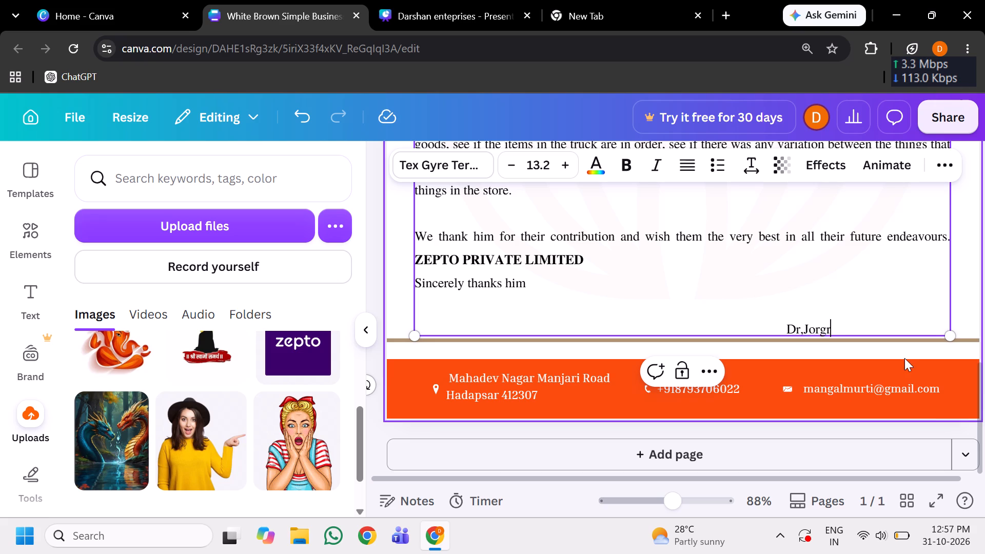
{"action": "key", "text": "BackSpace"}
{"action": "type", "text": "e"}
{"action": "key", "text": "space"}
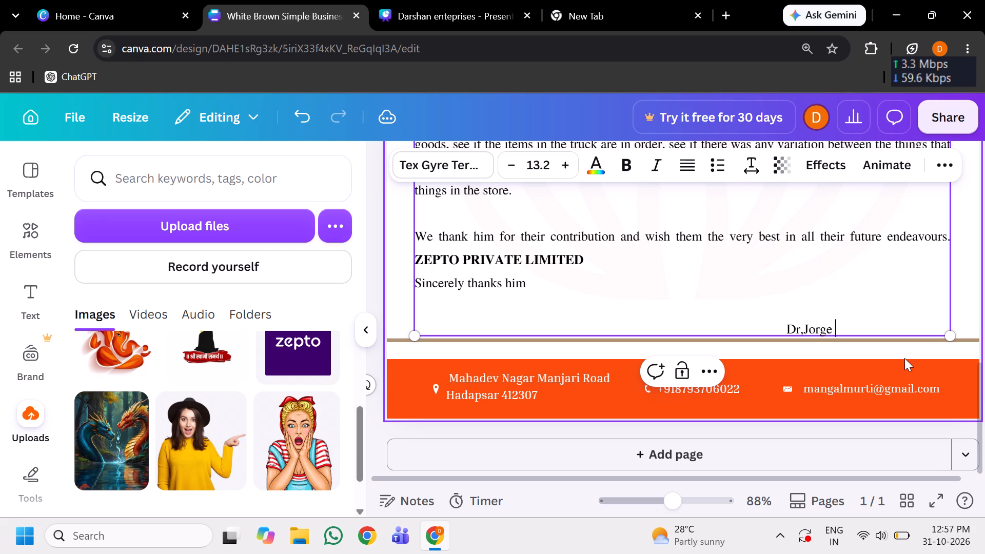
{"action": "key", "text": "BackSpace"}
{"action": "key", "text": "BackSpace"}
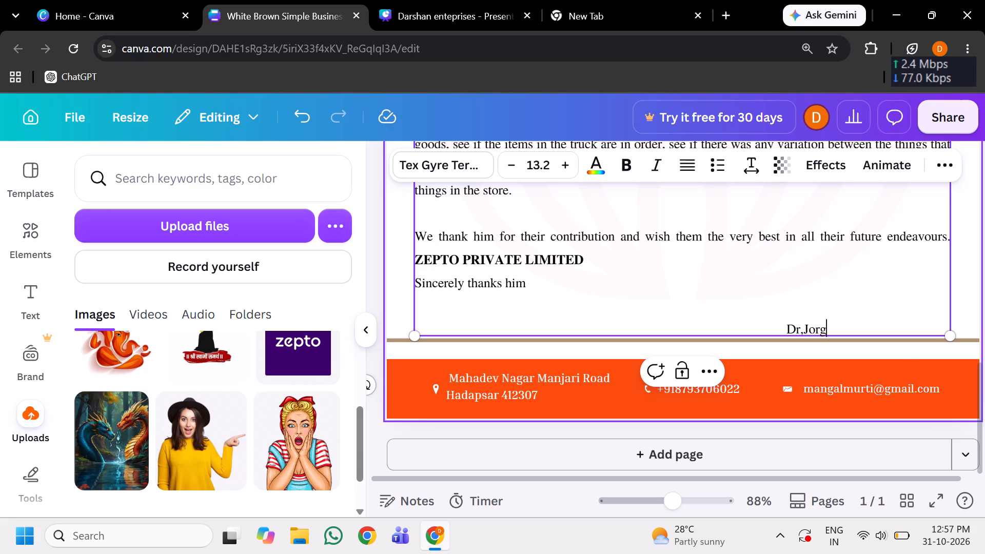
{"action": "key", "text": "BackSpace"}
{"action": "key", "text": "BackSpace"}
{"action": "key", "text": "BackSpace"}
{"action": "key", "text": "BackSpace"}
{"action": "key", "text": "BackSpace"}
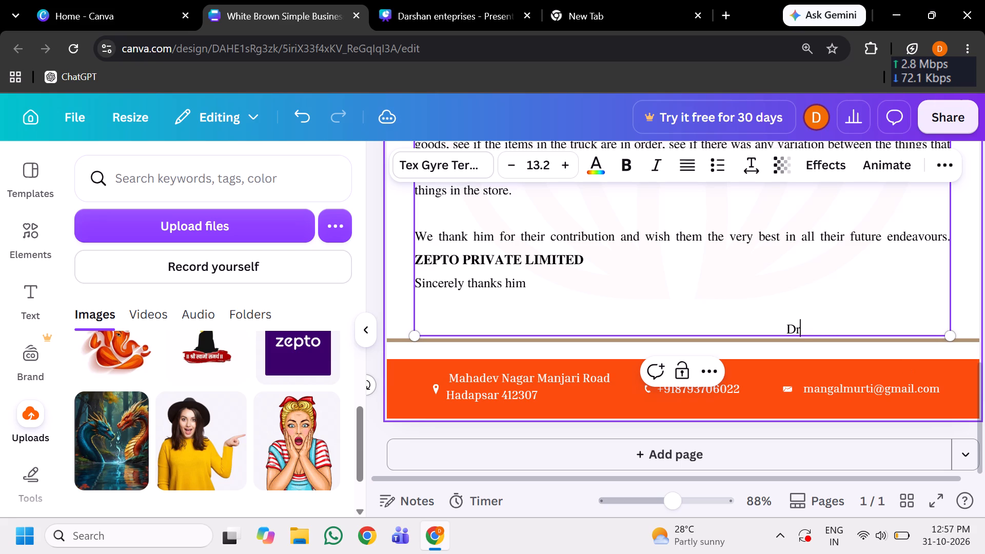
Complete the signatory's name after the title Dr. below the closing line.
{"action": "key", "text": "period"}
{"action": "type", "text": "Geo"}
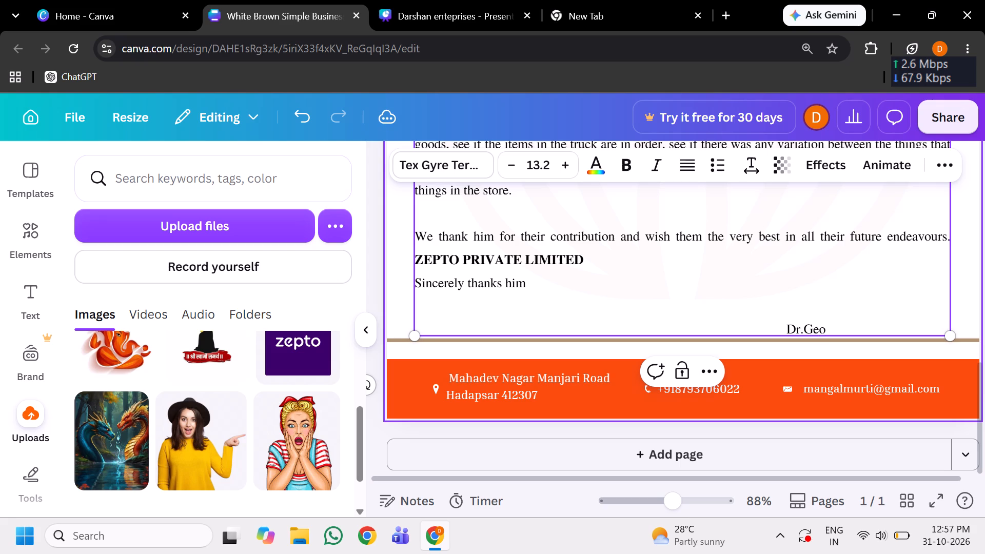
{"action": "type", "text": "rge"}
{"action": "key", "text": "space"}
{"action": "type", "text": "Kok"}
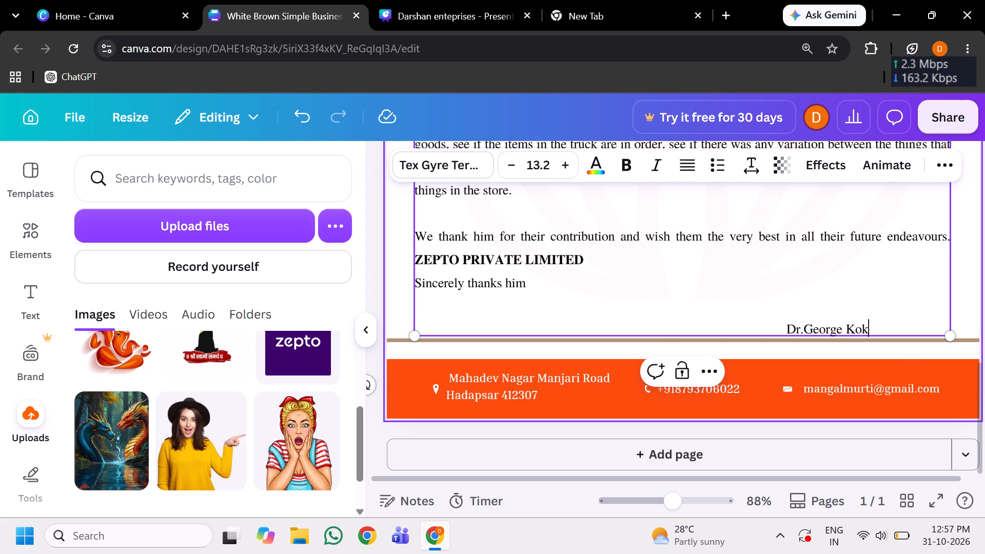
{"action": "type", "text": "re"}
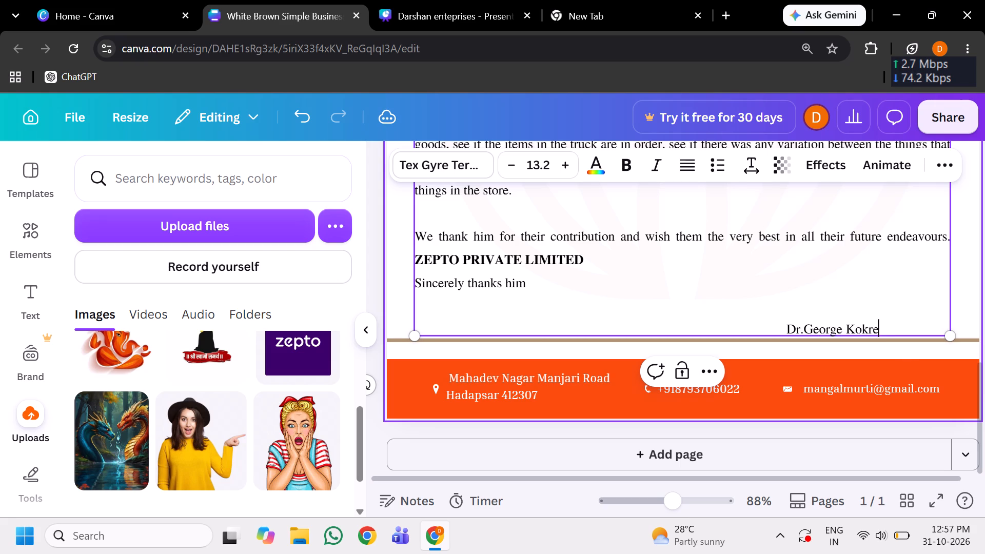
Make the signatory's whole name, including the title, bold.
{"action": "left_click_drag", "start_coordinate": [890, 319], "coordinate": [888, 320]}
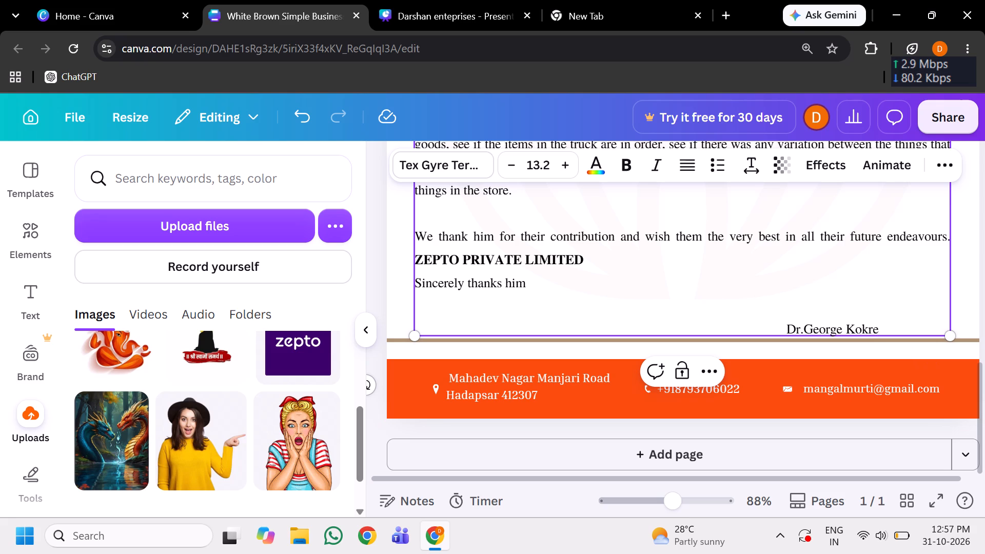
{"action": "left_click_drag", "start_coordinate": [888, 320], "coordinate": [775, 335]}
{"action": "left_click", "coordinate": [808, 290]}
{"action": "left_click_drag", "start_coordinate": [786, 327], "coordinate": [890, 316]}
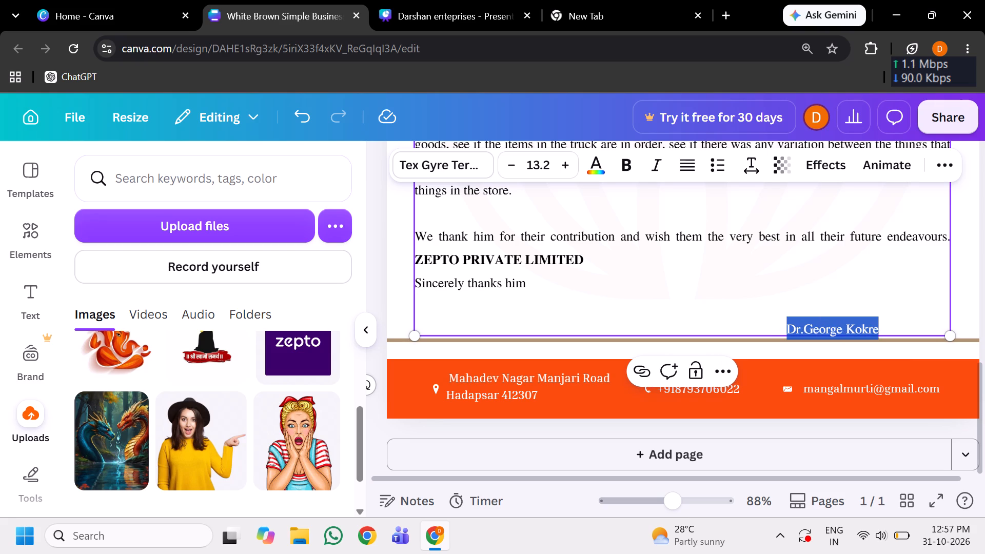
{"action": "left_click", "coordinate": [632, 171]}
{"action": "left_click", "coordinate": [748, 278]}
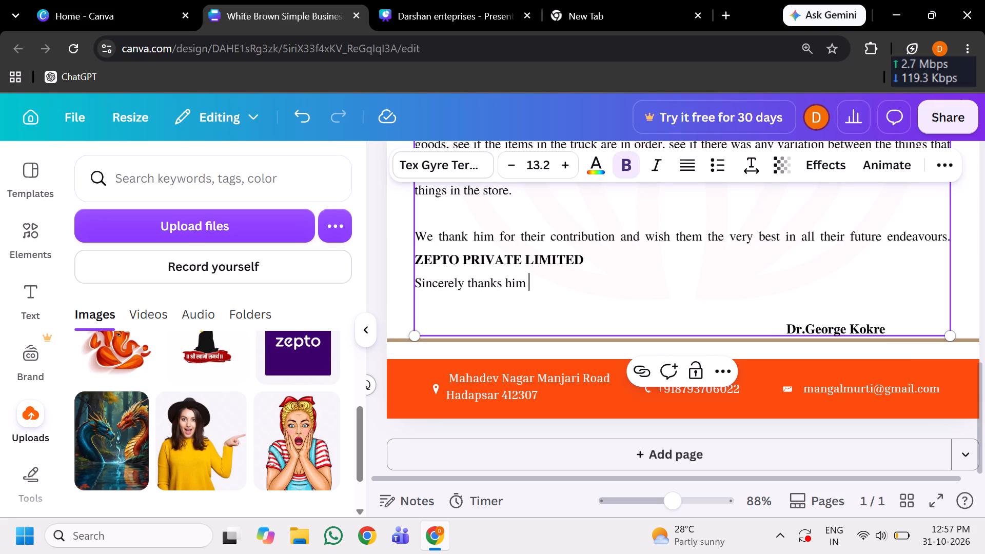
Review the whole letter from the header to the signature and footer for details that still need changing.
{"action": "scroll", "coordinate": [779, 294], "scroll_direction": "up", "scroll_amount": 1}
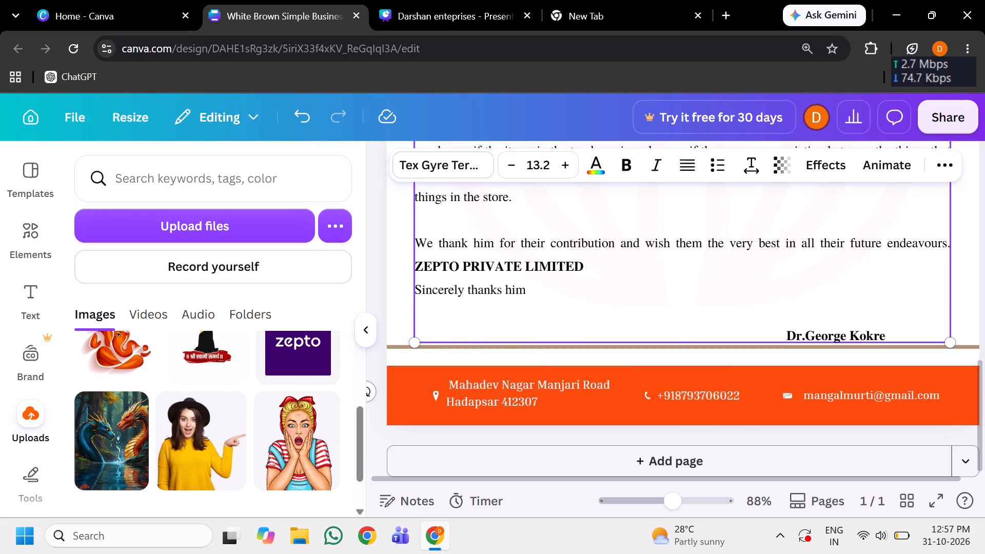
{"action": "scroll", "coordinate": [779, 294], "scroll_direction": "up", "scroll_amount": 5}
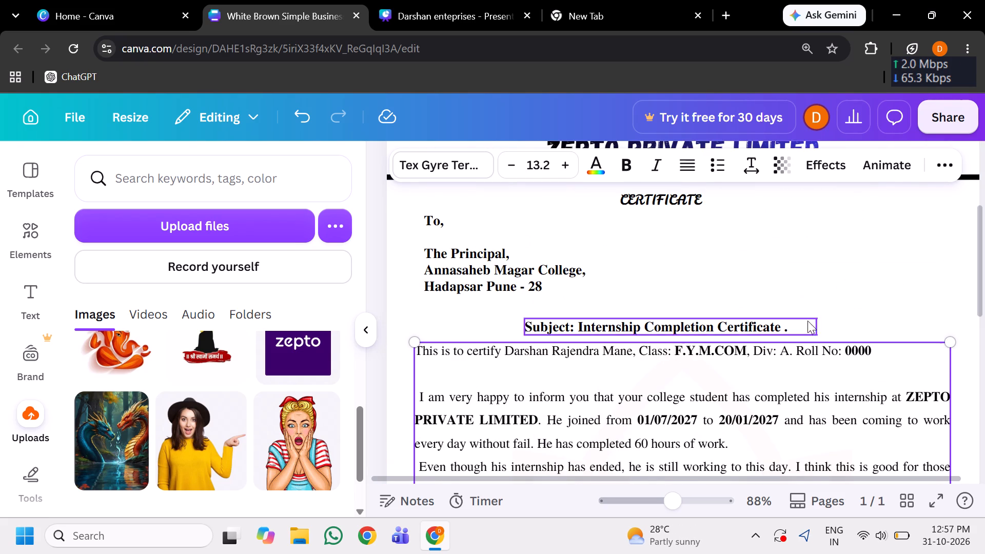
{"action": "scroll", "coordinate": [786, 321], "scroll_direction": "up", "scroll_amount": 1}
{"action": "scroll", "coordinate": [787, 313], "scroll_direction": "down", "scroll_amount": 2}
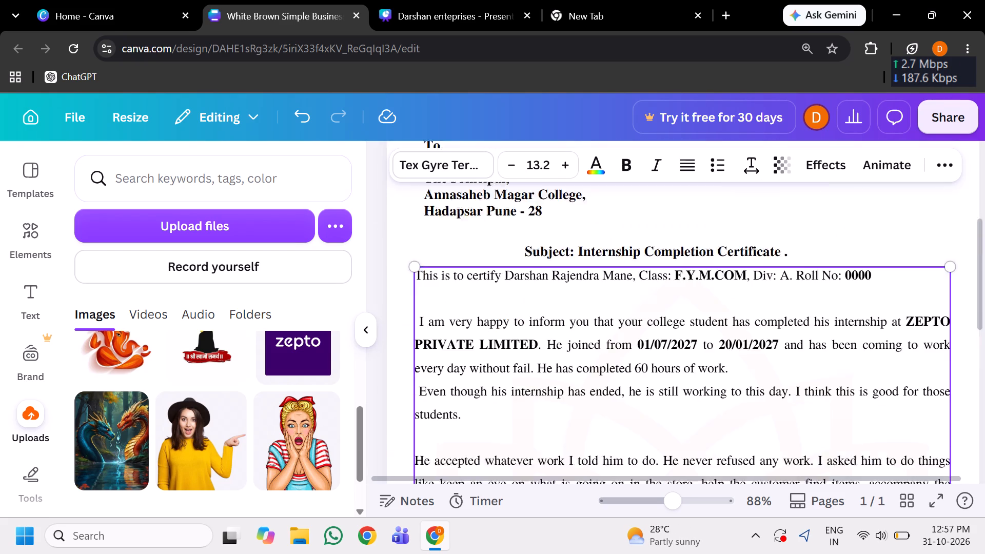
{"action": "scroll", "coordinate": [783, 311], "scroll_direction": "down", "scroll_amount": 8}
{"action": "scroll", "coordinate": [769, 288], "scroll_direction": "up", "scroll_amount": 8}
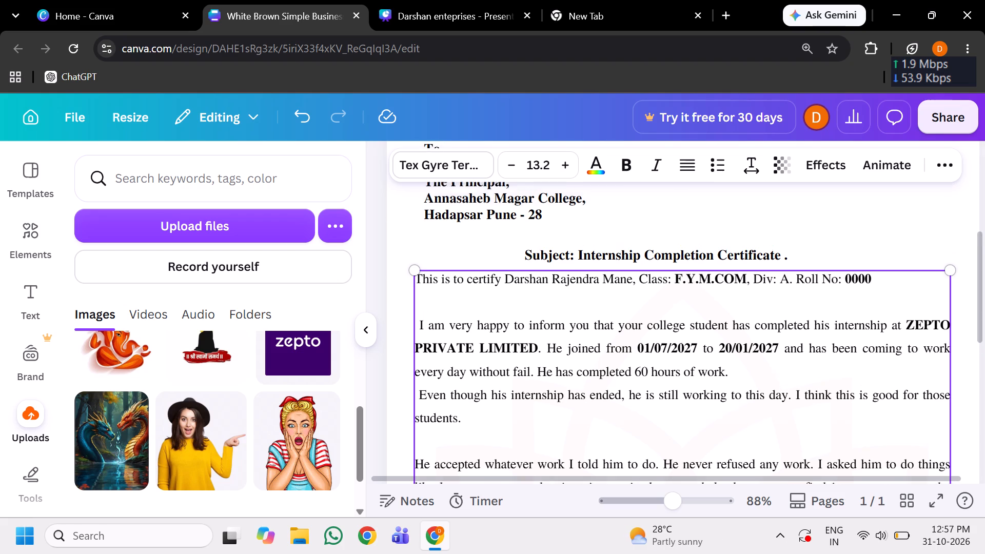
{"action": "scroll", "coordinate": [776, 280], "scroll_direction": "down", "scroll_amount": 6}
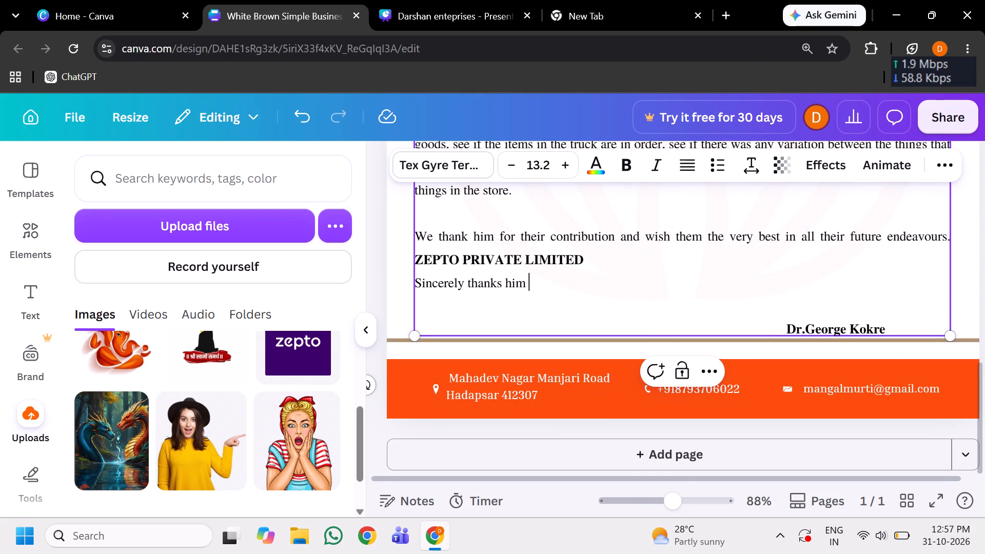
{"action": "scroll", "coordinate": [783, 268], "scroll_direction": "down", "scroll_amount": 3}
{"action": "scroll", "coordinate": [780, 267], "scroll_direction": "up", "scroll_amount": 8}
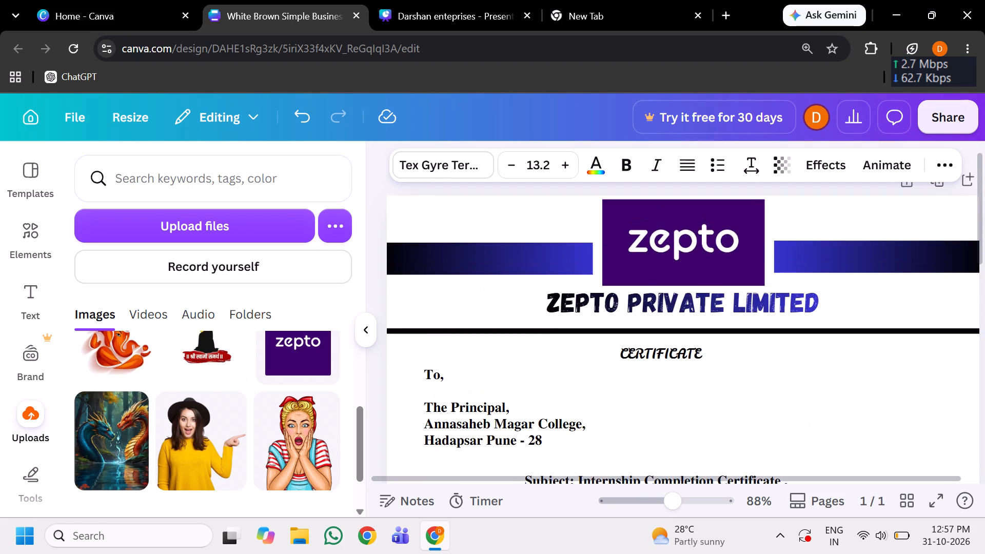
{"action": "scroll", "coordinate": [788, 258], "scroll_direction": "up", "scroll_amount": 4}
{"action": "scroll", "coordinate": [737, 287], "scroll_direction": "down", "scroll_amount": 3}
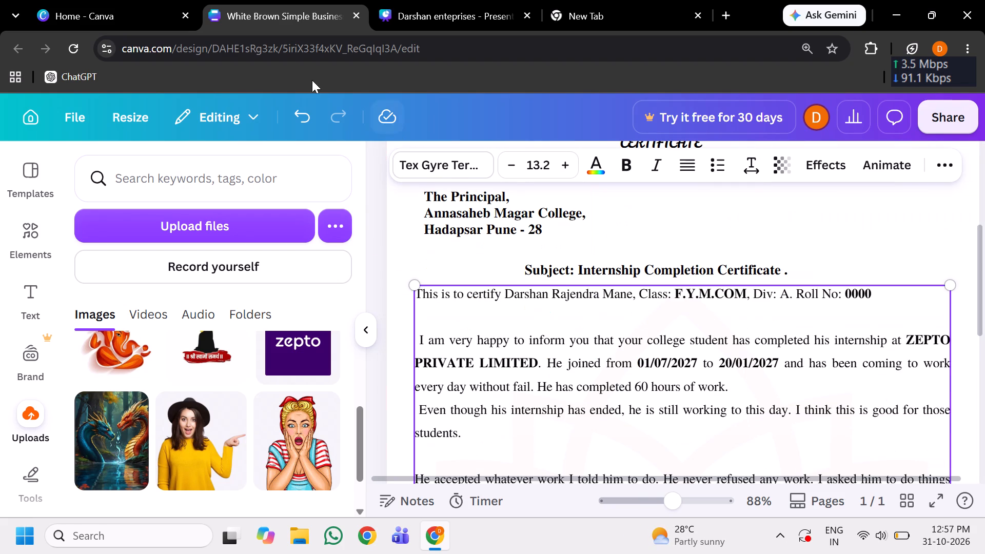
{"action": "left_click", "coordinate": [428, 7]}
{"action": "left_click", "coordinate": [285, 13]}
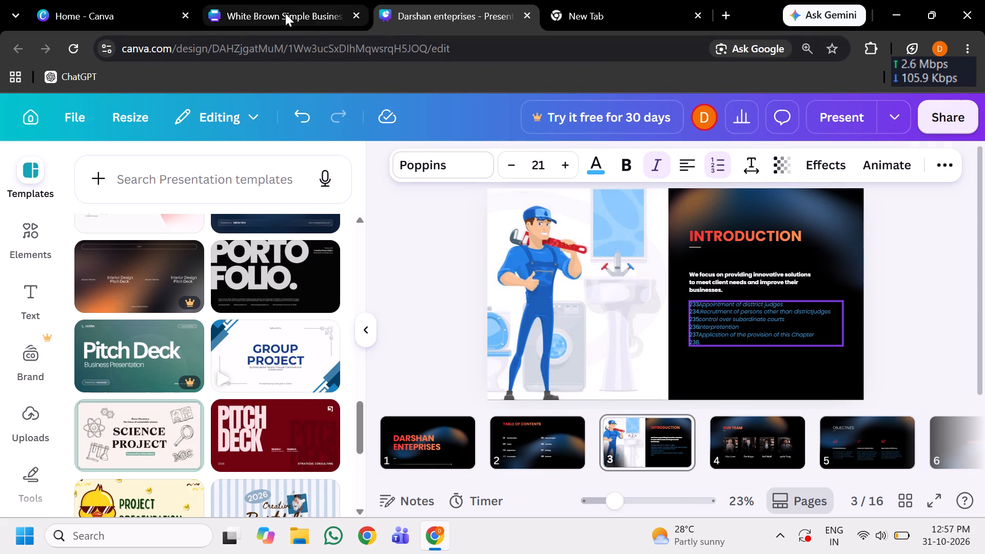
{"action": "scroll", "coordinate": [466, 192], "scroll_direction": "down", "scroll_amount": 4}
Make the student's full name in the opening certification line bold.
{"action": "scroll", "coordinate": [479, 183], "scroll_direction": "up", "scroll_amount": 3}
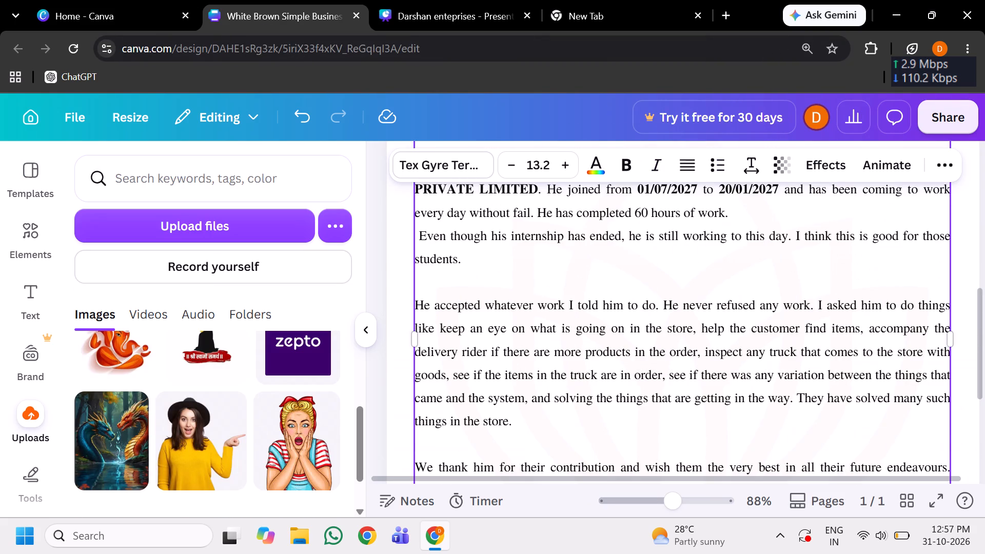
{"action": "scroll", "coordinate": [566, 232], "scroll_direction": "up", "scroll_amount": 1}
{"action": "scroll", "coordinate": [609, 245], "scroll_direction": "up", "scroll_amount": 1}
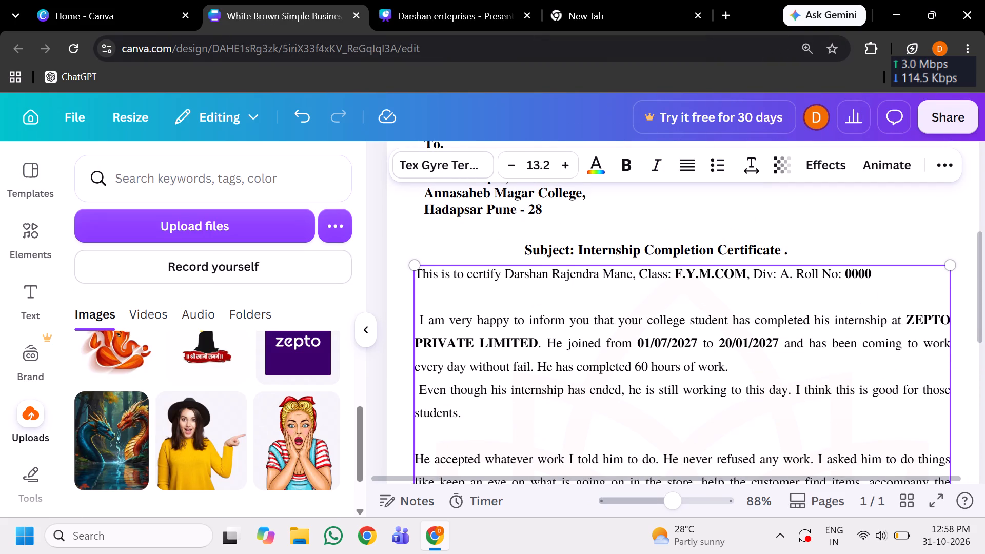
{"action": "left_click_drag", "start_coordinate": [630, 276], "coordinate": [531, 272]}
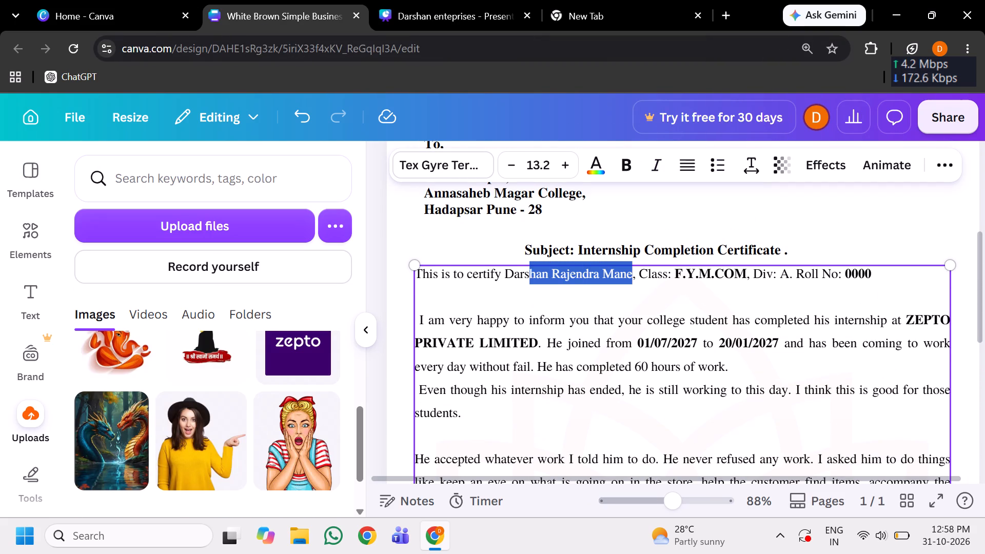
{"action": "left_click_drag", "start_coordinate": [531, 272], "coordinate": [503, 275]}
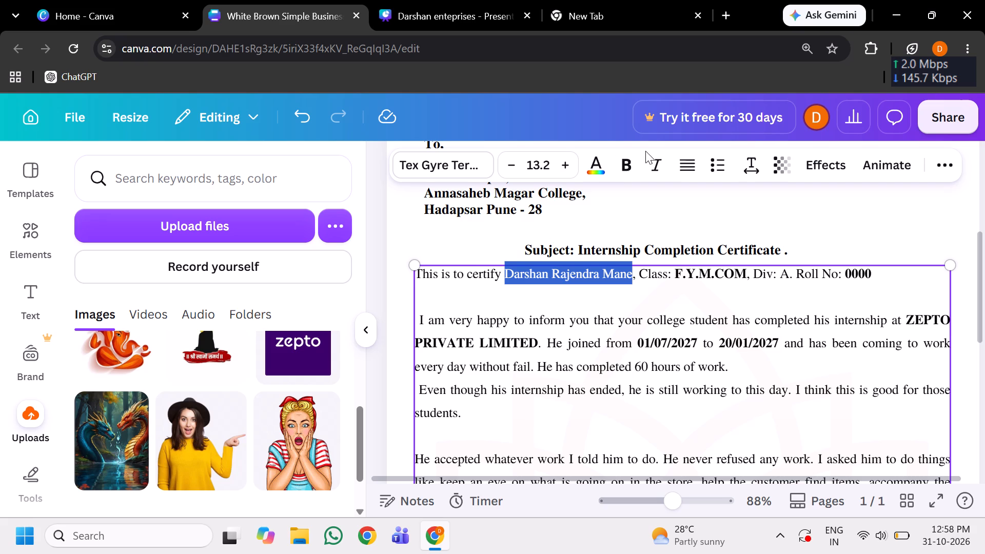
{"action": "left_click", "coordinate": [625, 165]}
{"action": "left_click", "coordinate": [894, 194]}
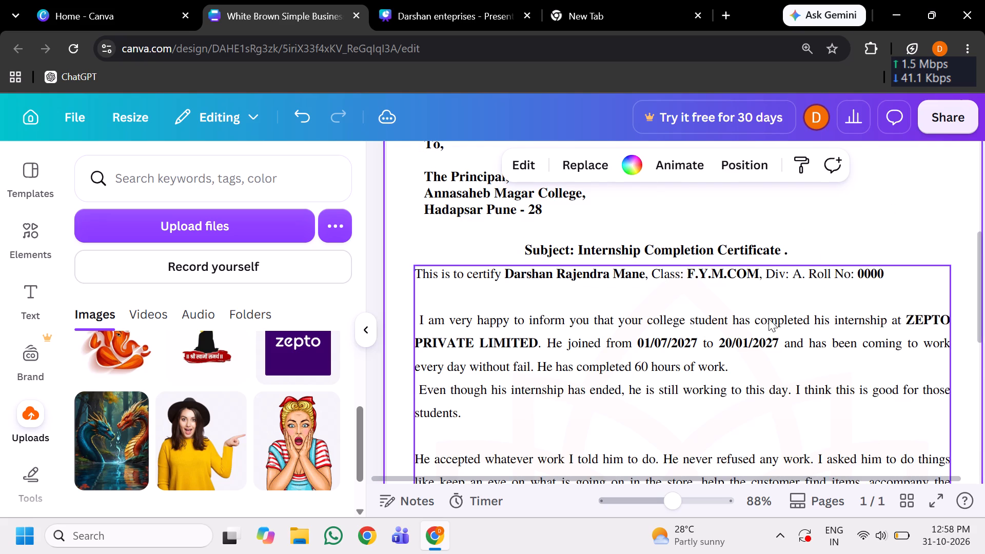
Delete the purple zepto logo from the letter's header.
{"action": "scroll", "coordinate": [752, 298], "scroll_direction": "down", "scroll_amount": 2}
{"action": "scroll", "coordinate": [718, 271], "scroll_direction": "up", "scroll_amount": 1}
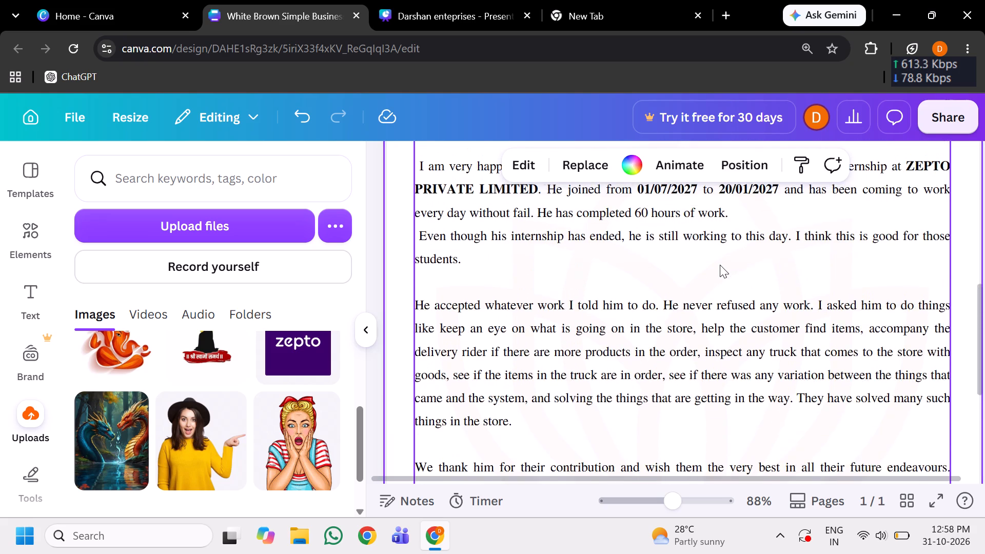
{"action": "scroll", "coordinate": [720, 265], "scroll_direction": "up", "scroll_amount": 4}
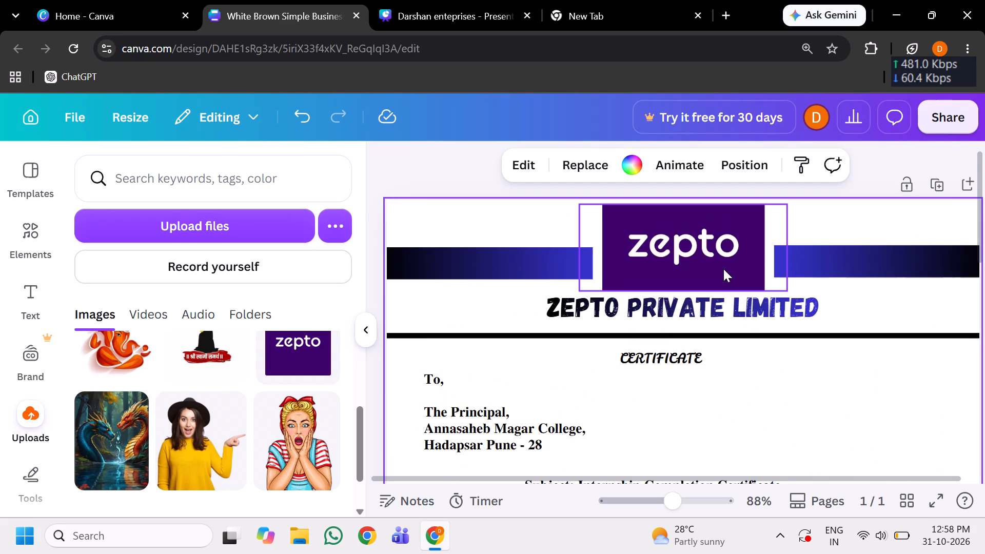
{"action": "left_click", "coordinate": [674, 250]}
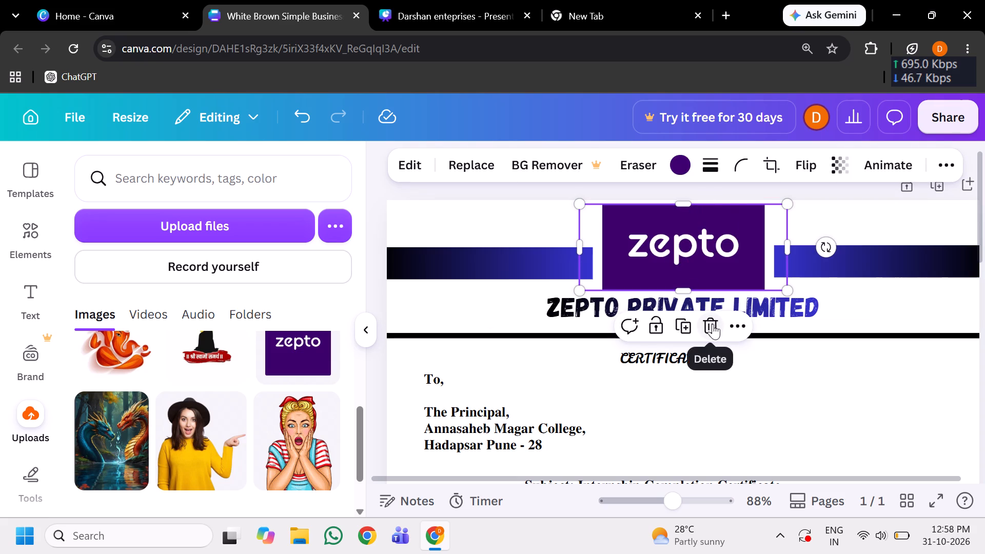
{"action": "left_click", "coordinate": [713, 324]}
Insert the uploaded Shri Swami Samarth image and shrink it proportionally to a small logo size.
{"action": "scroll", "coordinate": [103, 422], "scroll_direction": "up", "scroll_amount": 1}
{"action": "left_click", "coordinate": [202, 425]}
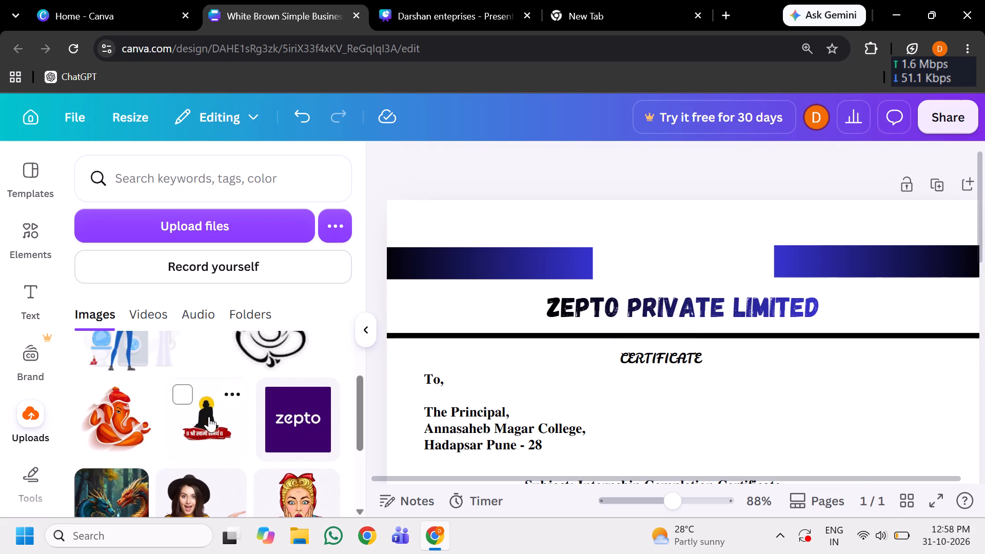
{"action": "scroll", "coordinate": [668, 341], "scroll_direction": "down", "scroll_amount": 2}
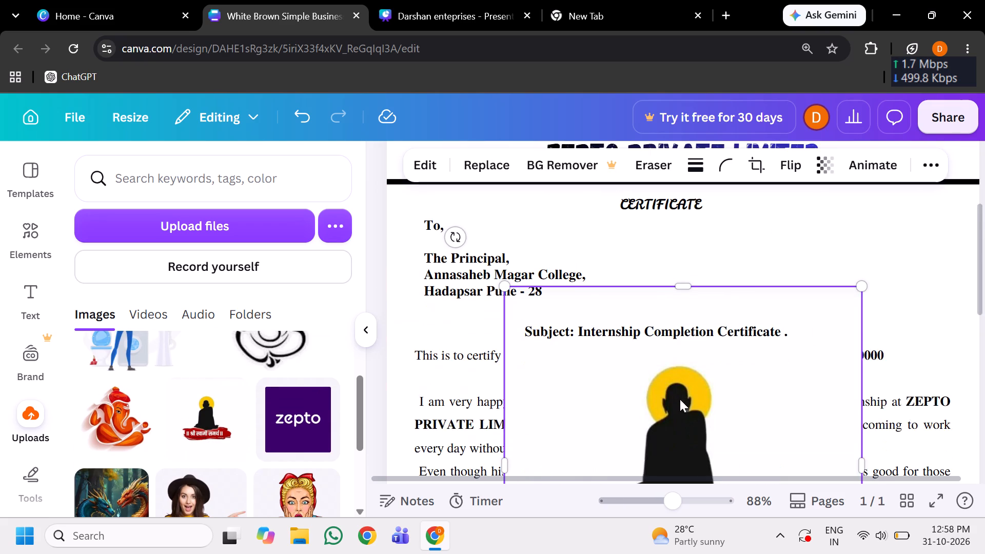
{"action": "scroll", "coordinate": [677, 394], "scroll_direction": "down", "scroll_amount": 2}
{"action": "scroll", "coordinate": [779, 357], "scroll_direction": "down", "scroll_amount": 2}
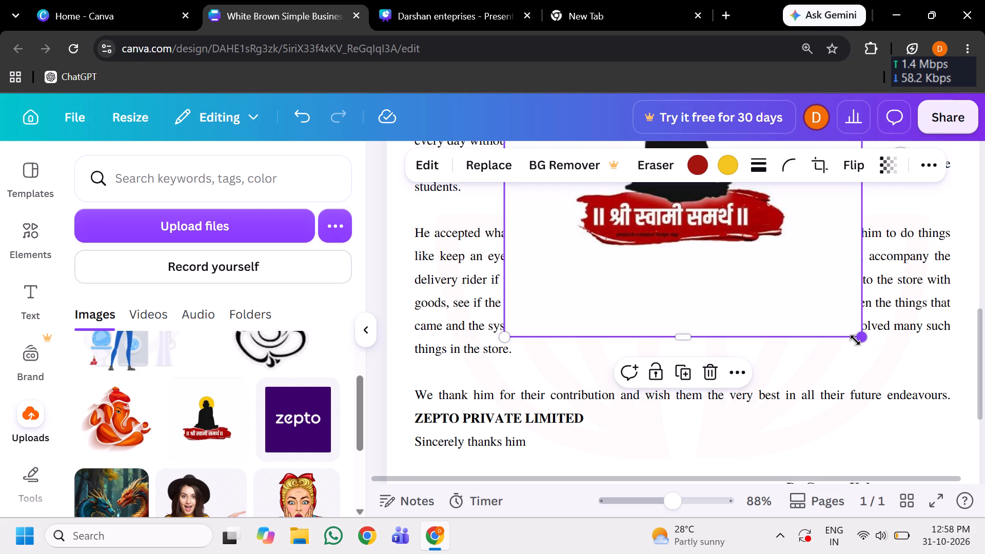
{"action": "left_click_drag", "start_coordinate": [859, 330], "coordinate": [697, 274]}
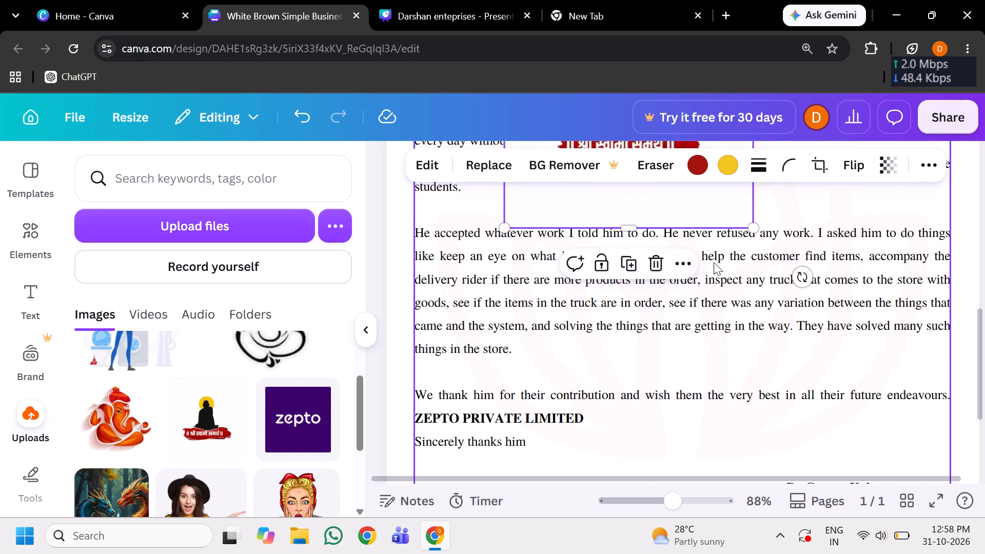
{"action": "scroll", "coordinate": [714, 262], "scroll_direction": "up", "scroll_amount": 1}
{"action": "left_click_drag", "start_coordinate": [750, 379], "coordinate": [647, 278]}
{"action": "scroll", "coordinate": [746, 254], "scroll_direction": "up", "scroll_amount": 1}
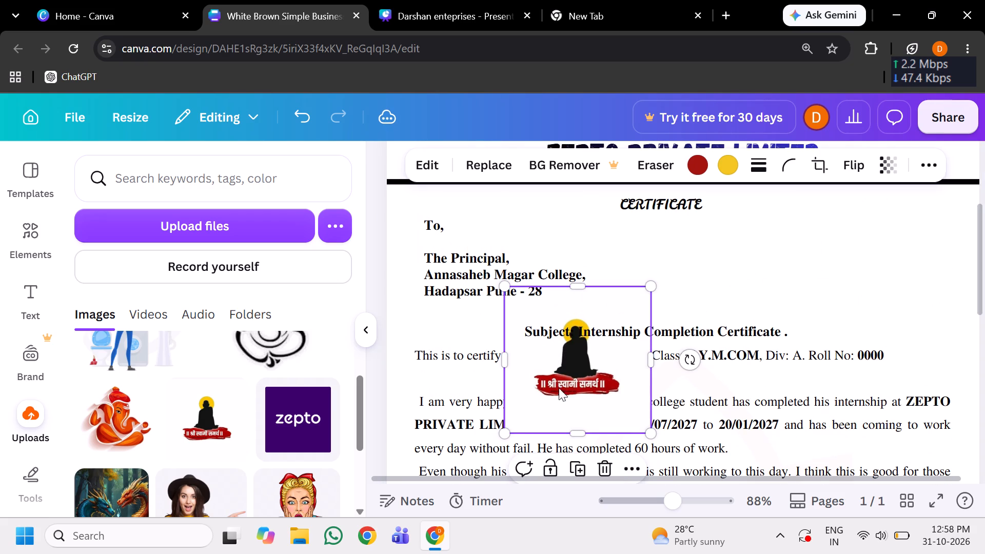
{"action": "left_click_drag", "start_coordinate": [652, 432], "coordinate": [571, 379]}
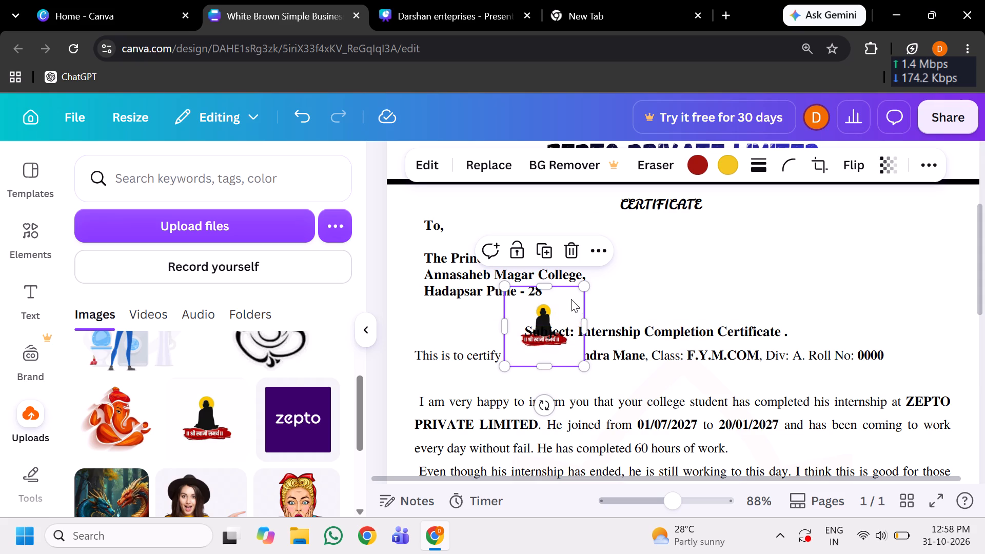
Tilt the Shri Swami Samarth image slightly and move it into the header gap between the blue bars, above the company name.
{"action": "left_click", "coordinate": [540, 407]}
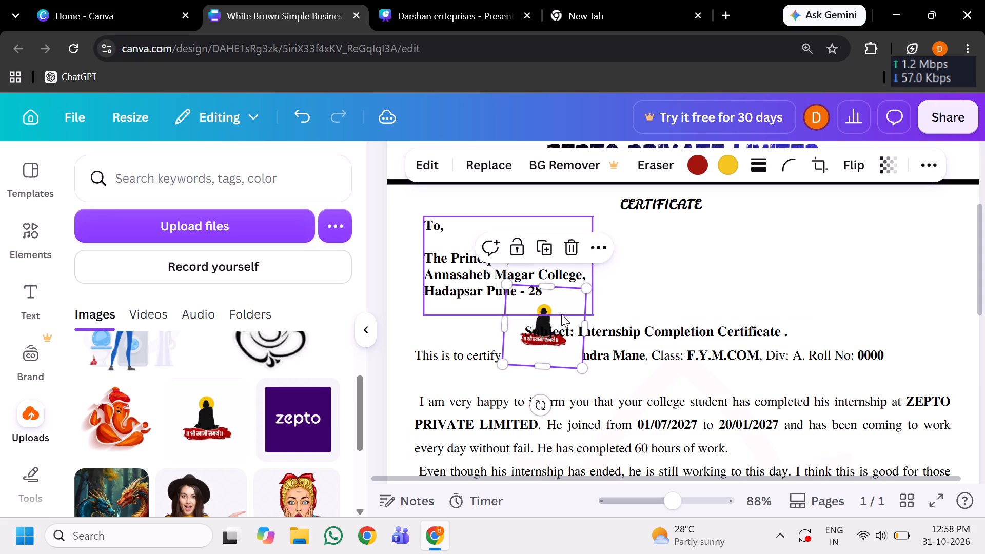
{"action": "left_click_drag", "start_coordinate": [547, 354], "coordinate": [648, 261]}
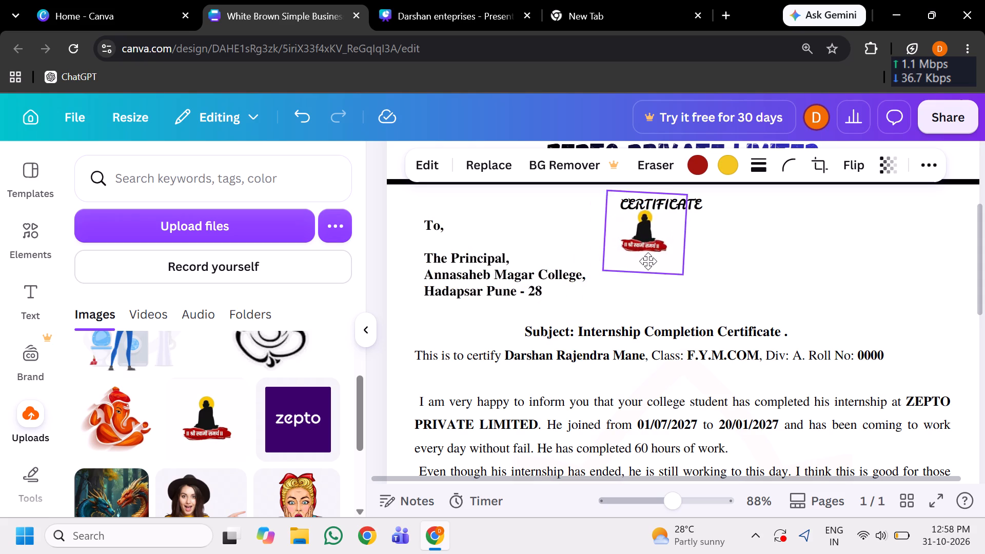
{"action": "left_click_drag", "start_coordinate": [648, 261], "coordinate": [648, 262]}
{"action": "scroll", "coordinate": [658, 287], "scroll_direction": "up", "scroll_amount": 2}
{"action": "left_click_drag", "start_coordinate": [658, 374], "coordinate": [690, 249]}
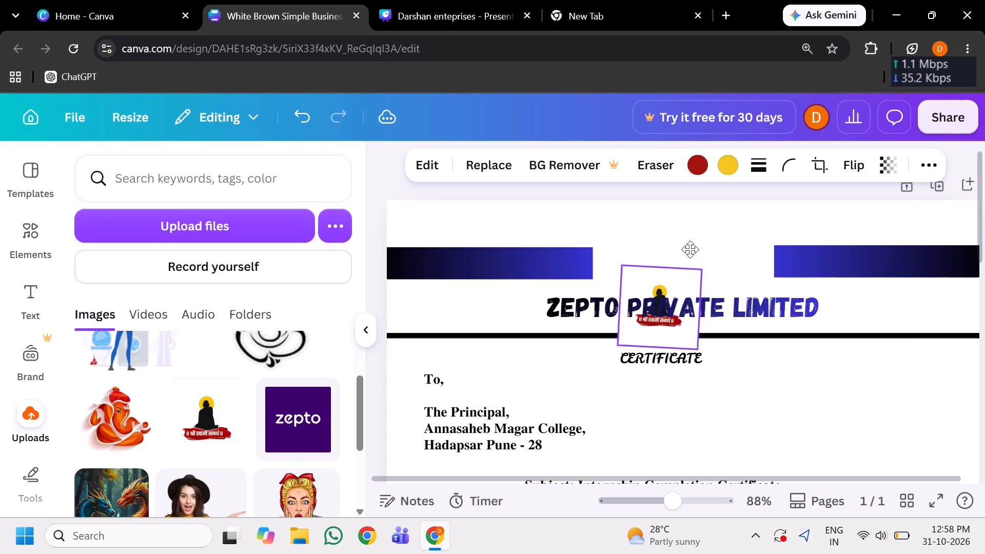
{"action": "left_click_drag", "start_coordinate": [690, 249], "coordinate": [682, 237]}
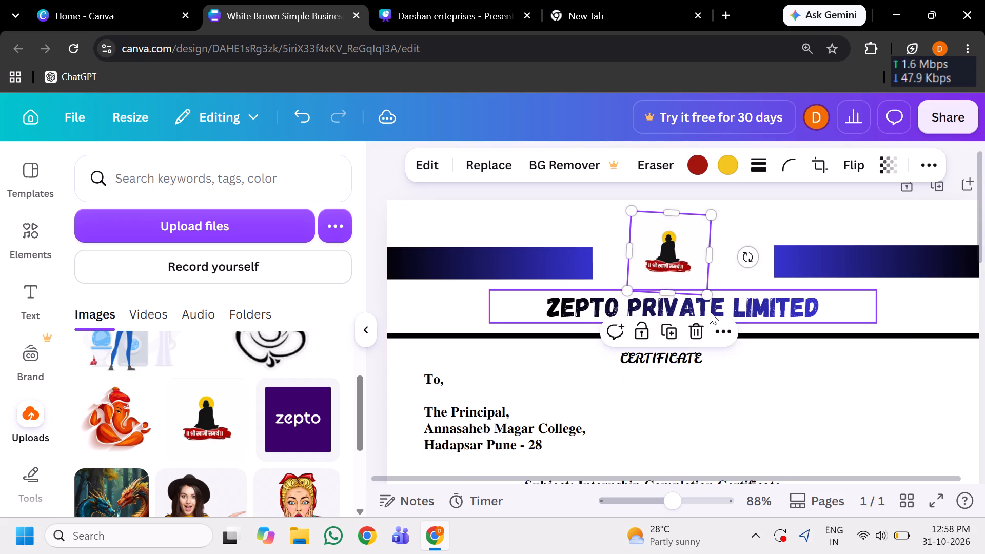
Enlarge the Shri Swami Samarth image proportionally and reposition it between the blue header bars, just above the company name.
{"action": "left_click_drag", "start_coordinate": [707, 298], "coordinate": [727, 282]}
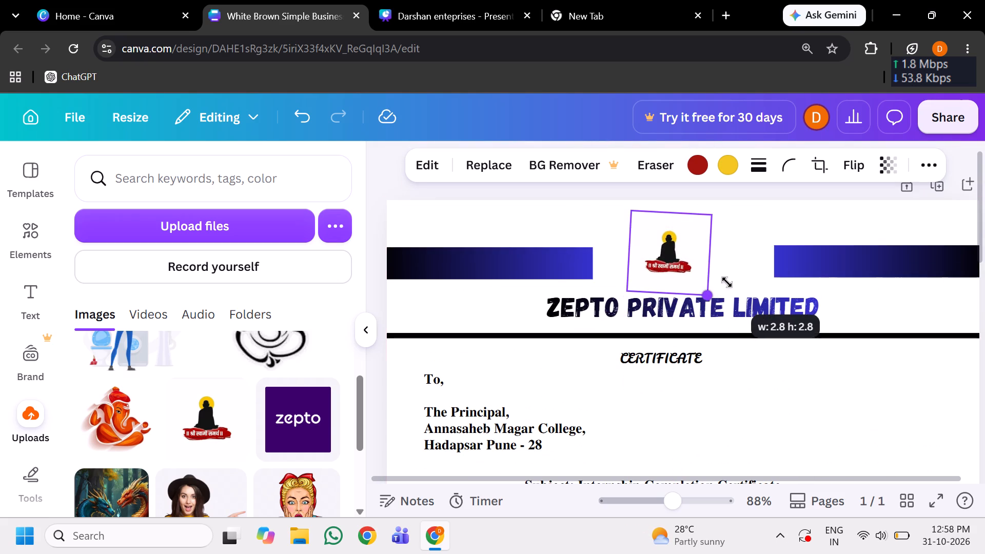
{"action": "left_click_drag", "start_coordinate": [727, 282], "coordinate": [809, 275]}
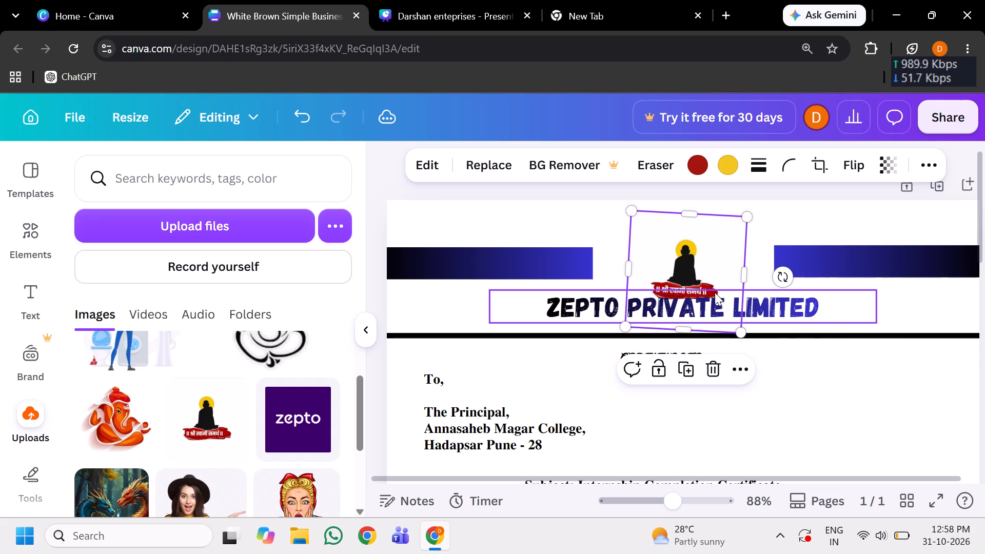
{"action": "left_click_drag", "start_coordinate": [697, 257], "coordinate": [684, 242]}
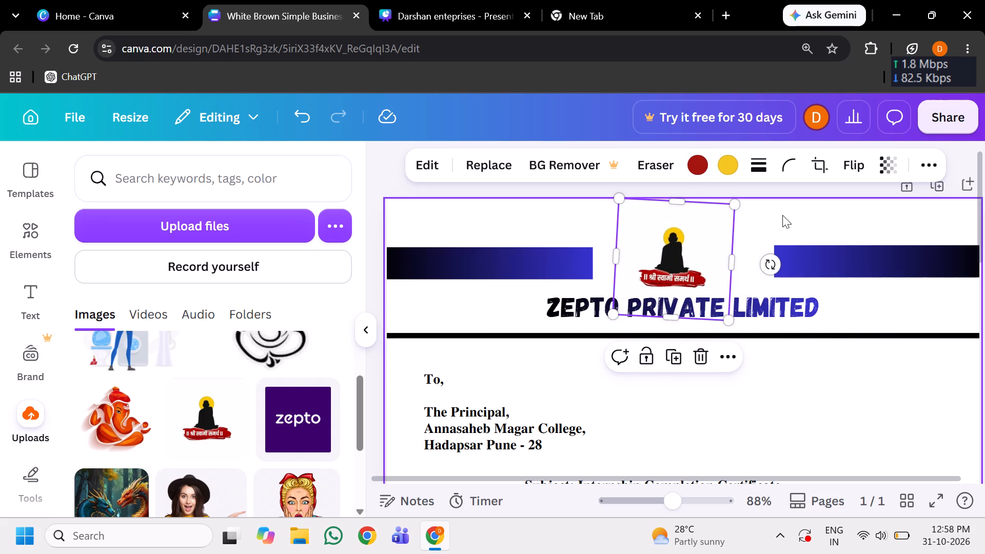
Rotate the tilted Shri Swami Samarth image back to upright in the header.
{"action": "left_click_drag", "start_coordinate": [773, 267], "coordinate": [775, 260]}
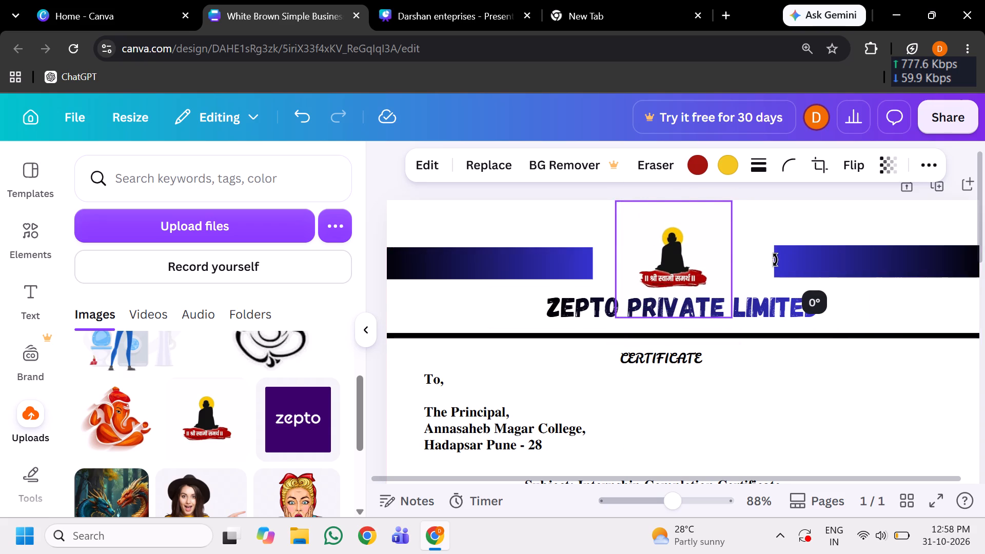
{"action": "left_click_drag", "start_coordinate": [775, 260], "coordinate": [772, 266]}
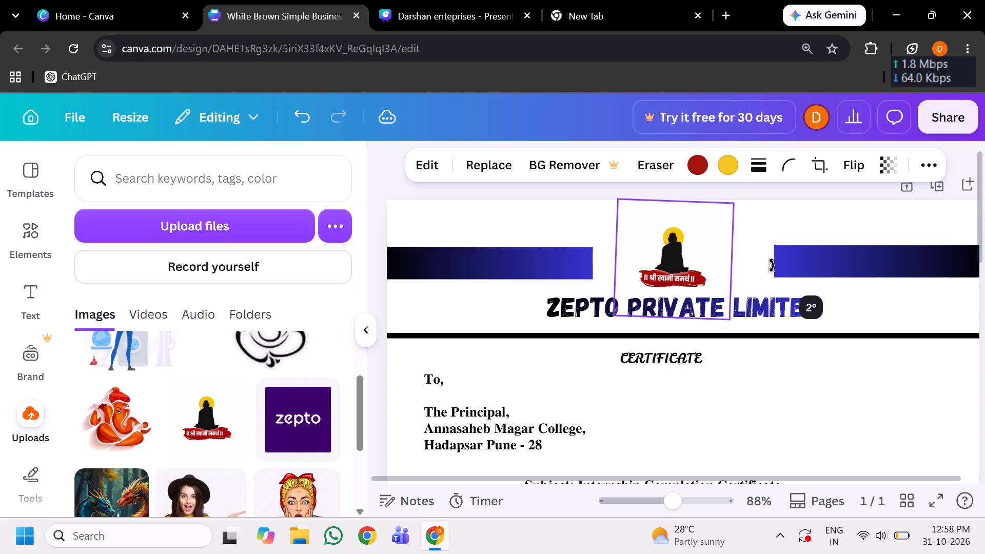
{"action": "left_click_drag", "start_coordinate": [772, 266], "coordinate": [775, 264]}
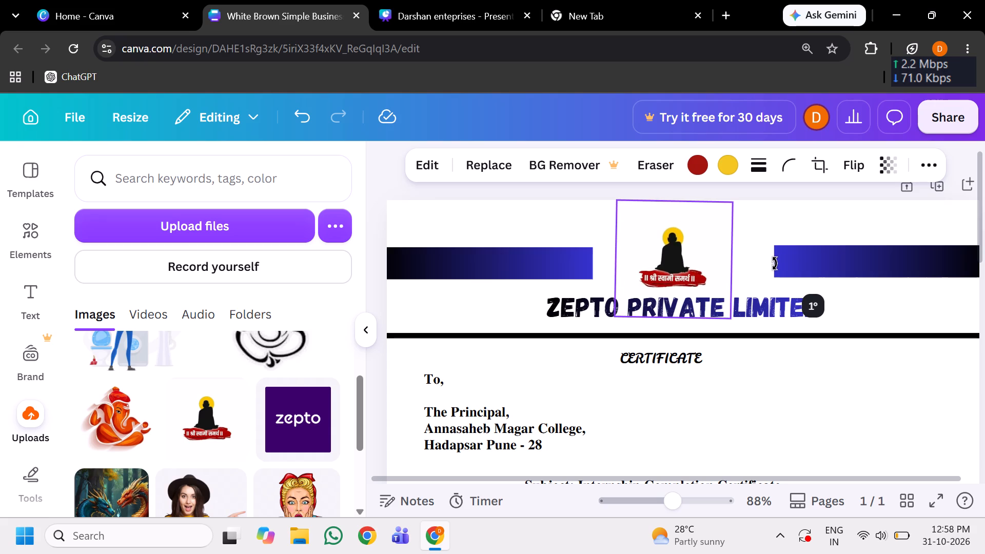
{"action": "left_click_drag", "start_coordinate": [775, 264], "coordinate": [777, 260]}
{"action": "left_click", "coordinate": [809, 223]}
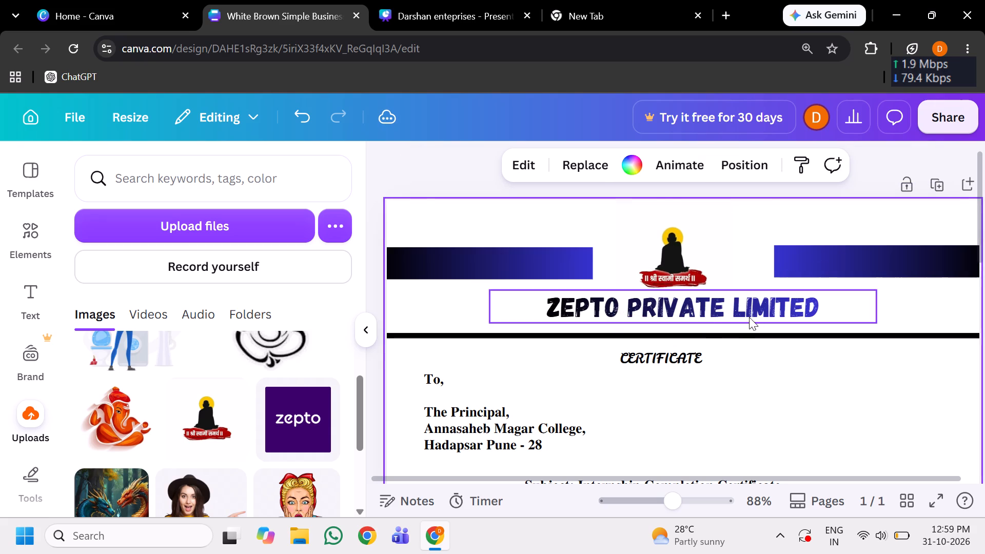
Review the whole certificate letter at a reduced zoom of 43%, from the header and body text to the signatory and footer.
{"action": "scroll", "coordinate": [759, 311], "scroll_direction": "down", "scroll_amount": 3}
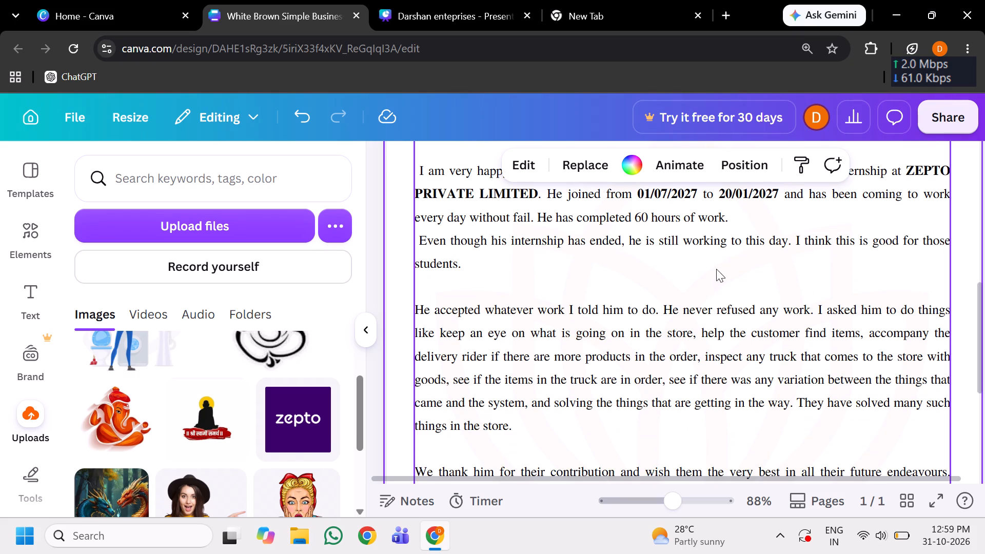
{"action": "left_click_drag", "start_coordinate": [673, 503], "coordinate": [636, 500]}
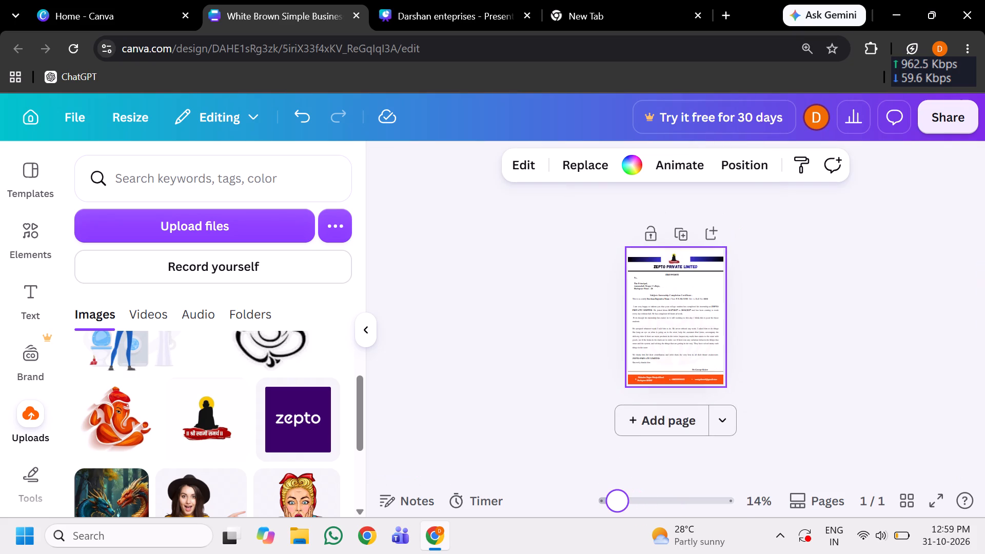
{"action": "left_click_drag", "start_coordinate": [636, 500], "coordinate": [651, 501]}
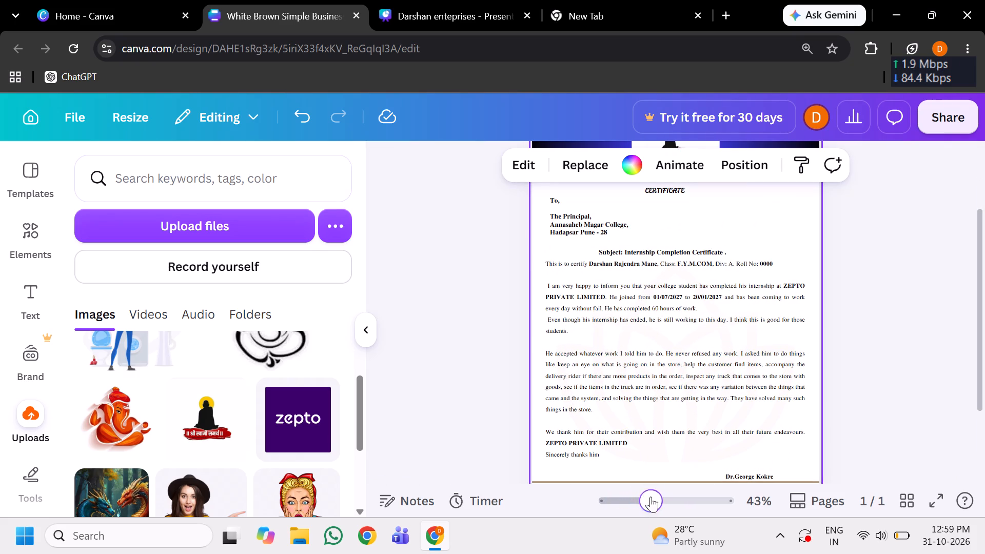
{"action": "scroll", "coordinate": [643, 285], "scroll_direction": "up", "scroll_amount": 1}
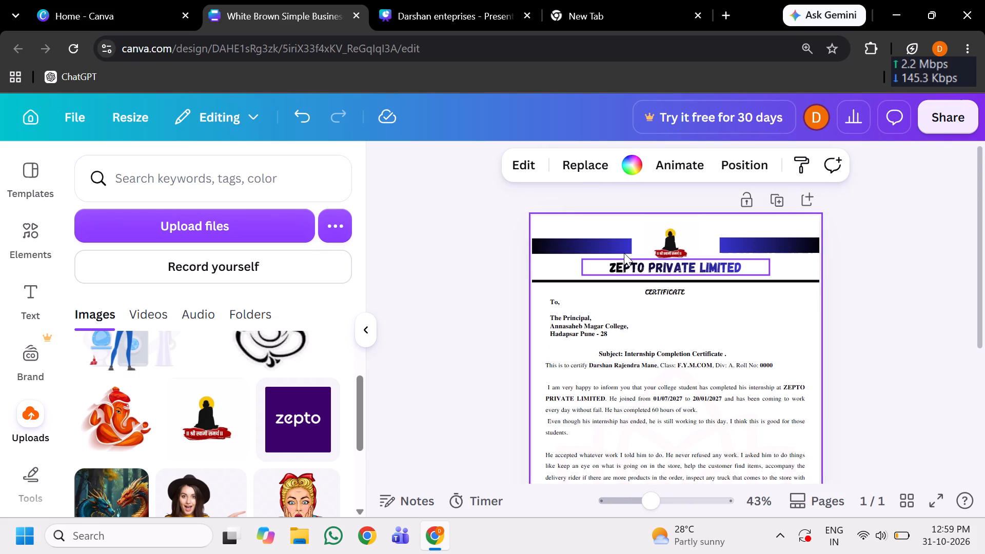
{"action": "scroll", "coordinate": [632, 288], "scroll_direction": "down", "scroll_amount": 1}
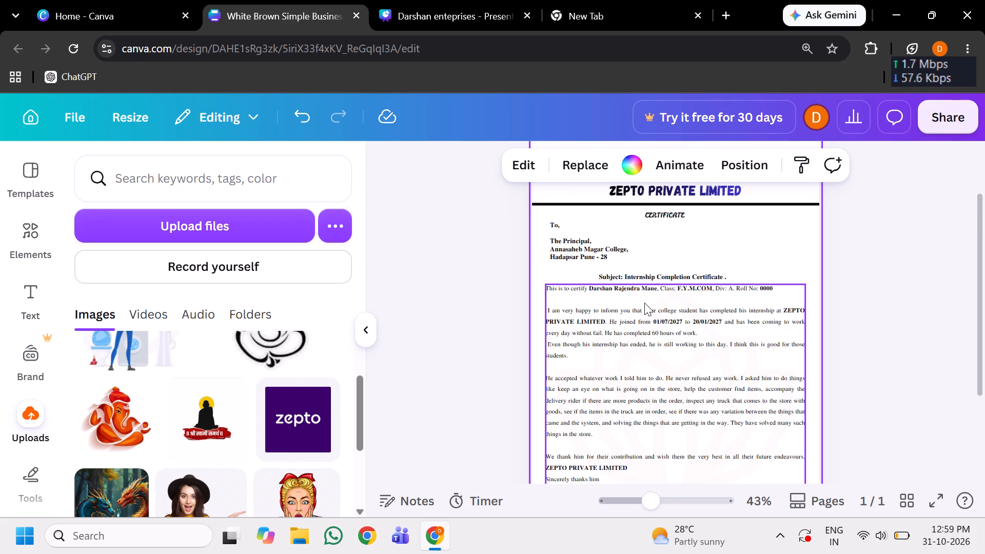
{"action": "scroll", "coordinate": [643, 309], "scroll_direction": "down", "scroll_amount": 1}
{"action": "scroll", "coordinate": [642, 337], "scroll_direction": "up", "scroll_amount": 2}
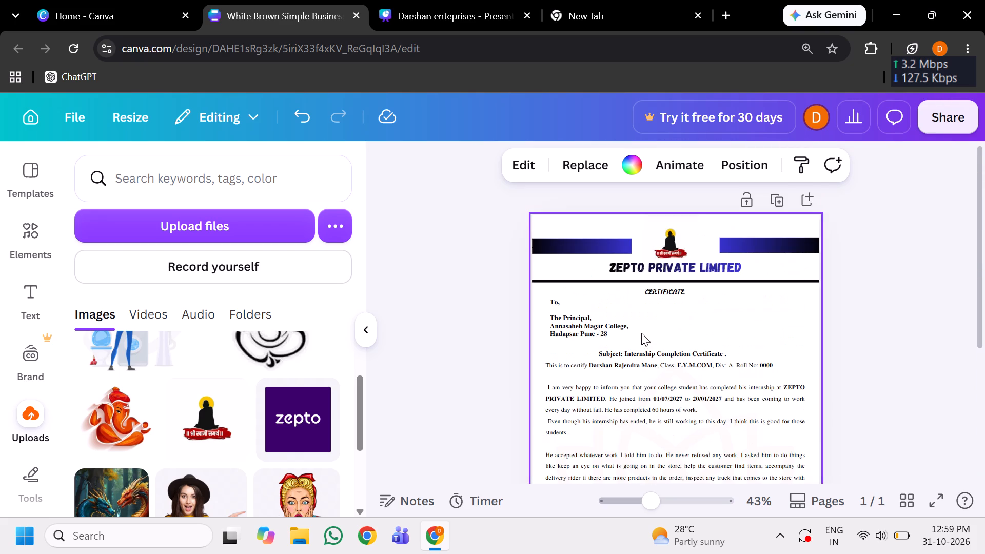
{"action": "scroll", "coordinate": [641, 333], "scroll_direction": "down", "scroll_amount": 3}
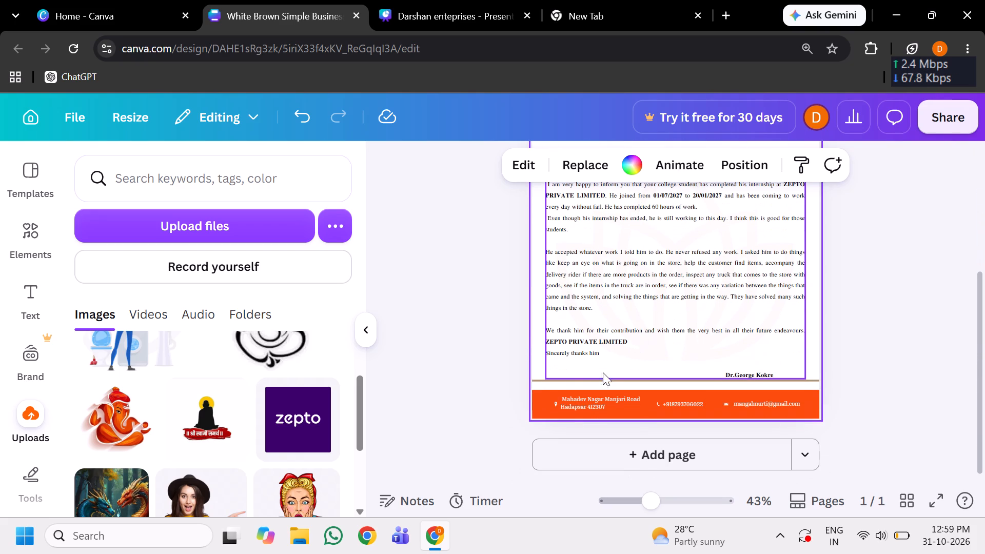
{"action": "left_click", "coordinate": [470, 337]}
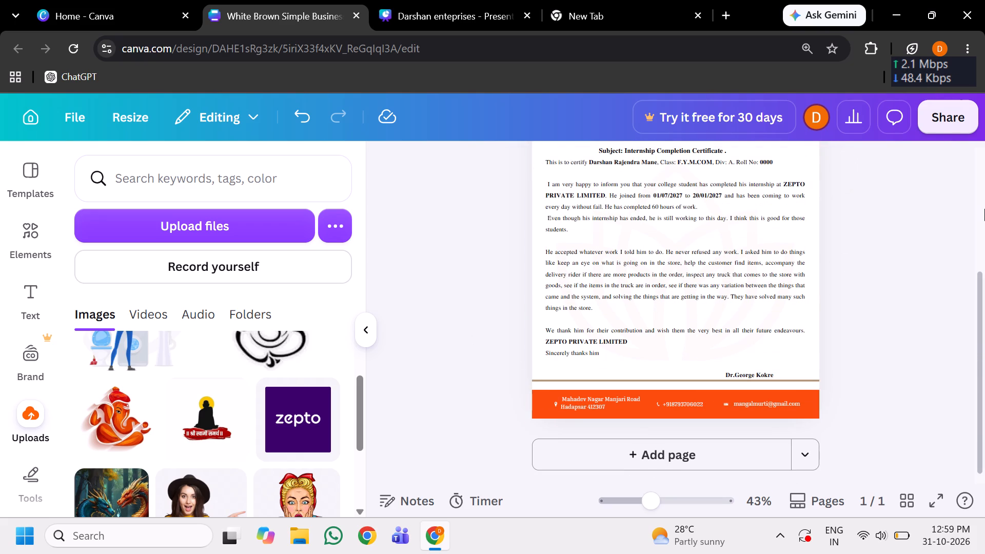
{"action": "scroll", "coordinate": [783, 279], "scroll_direction": "up", "scroll_amount": 2}
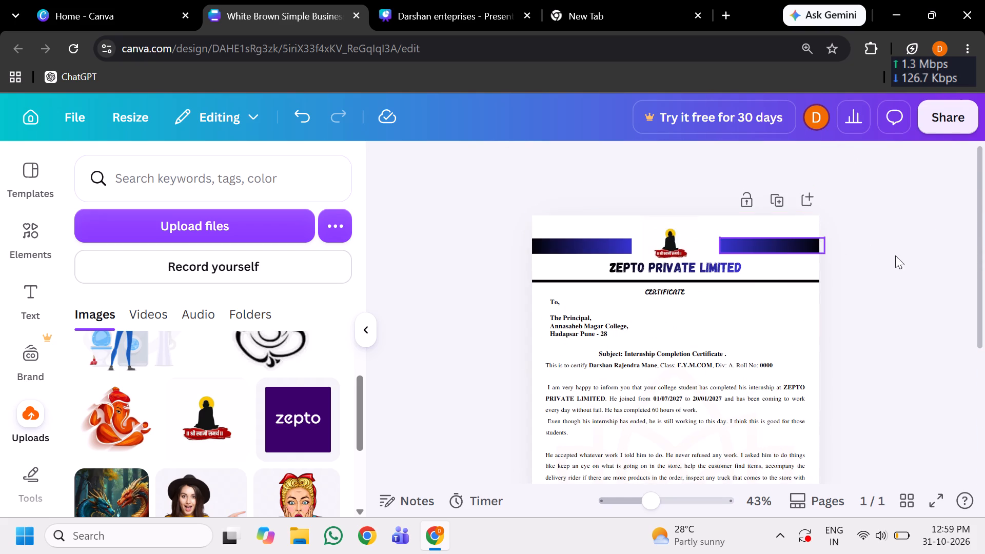
{"action": "scroll", "coordinate": [887, 253], "scroll_direction": "down", "scroll_amount": 3}
{"action": "scroll", "coordinate": [858, 207], "scroll_direction": "up", "scroll_amount": 3}
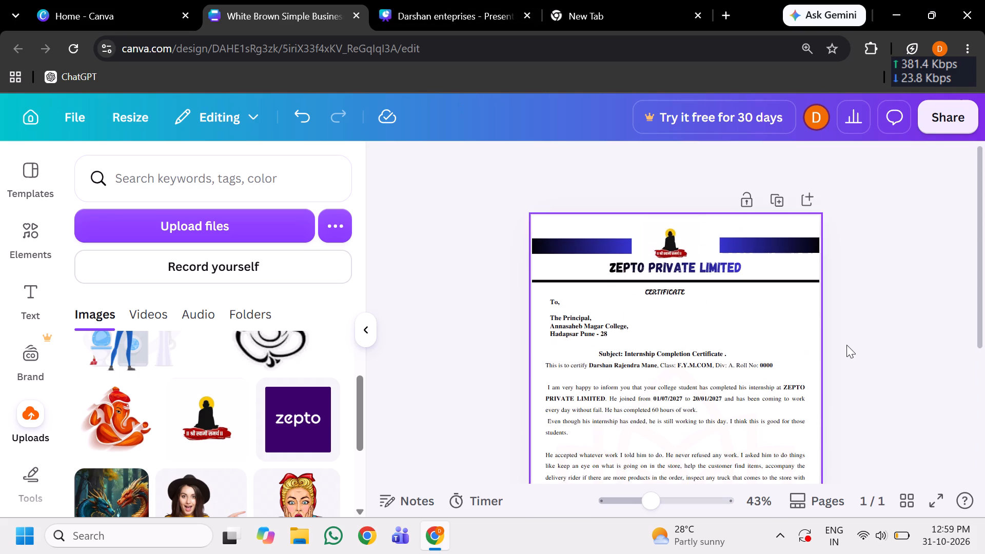
{"action": "scroll", "coordinate": [847, 306], "scroll_direction": "down", "scroll_amount": 3}
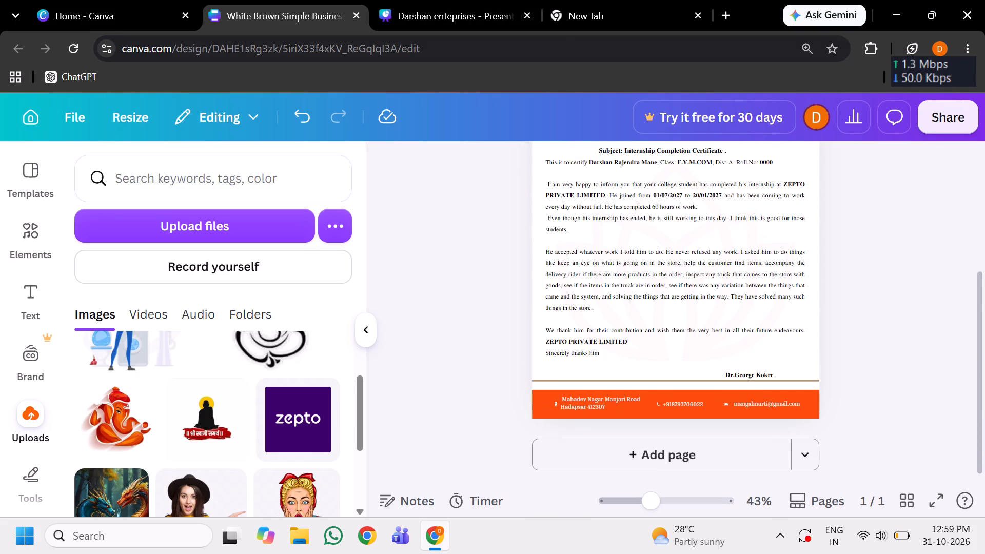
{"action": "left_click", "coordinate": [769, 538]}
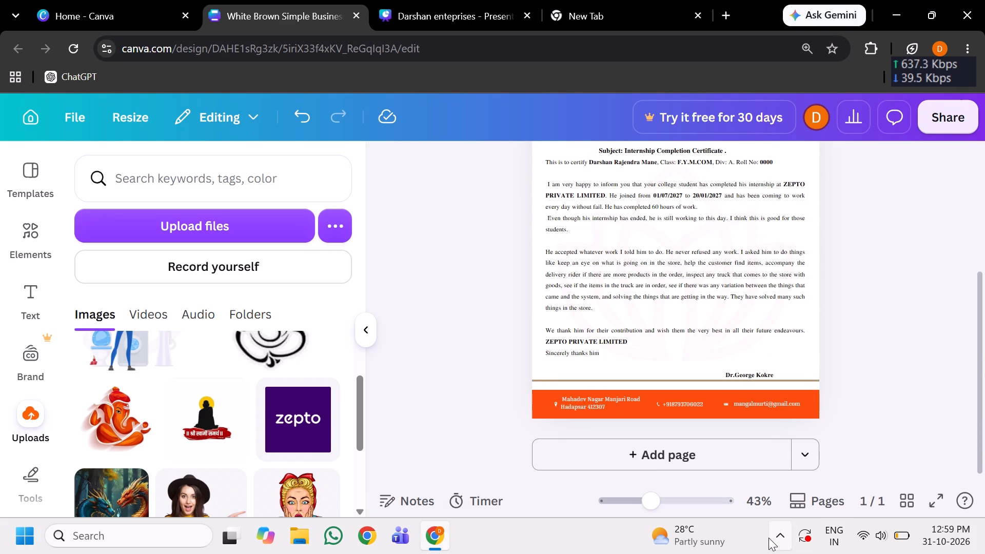
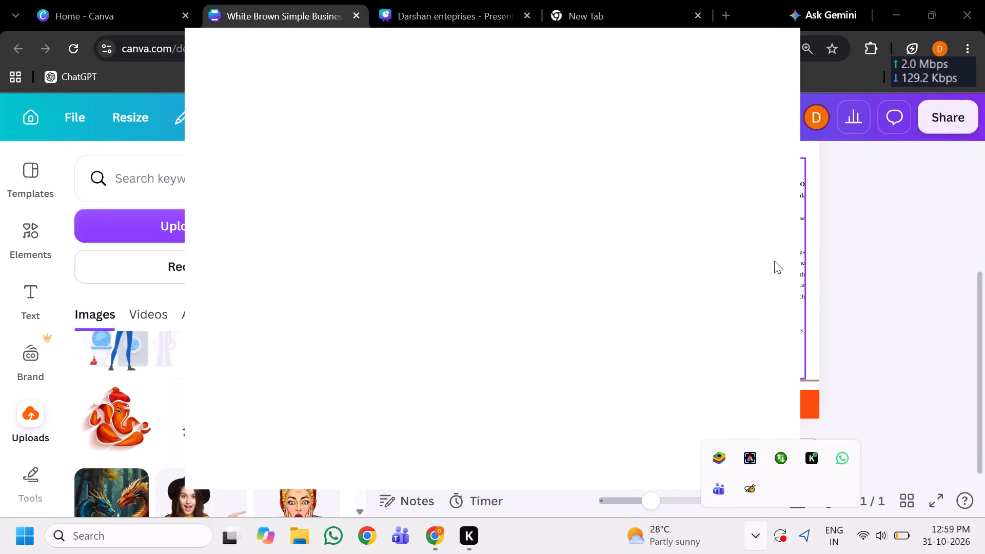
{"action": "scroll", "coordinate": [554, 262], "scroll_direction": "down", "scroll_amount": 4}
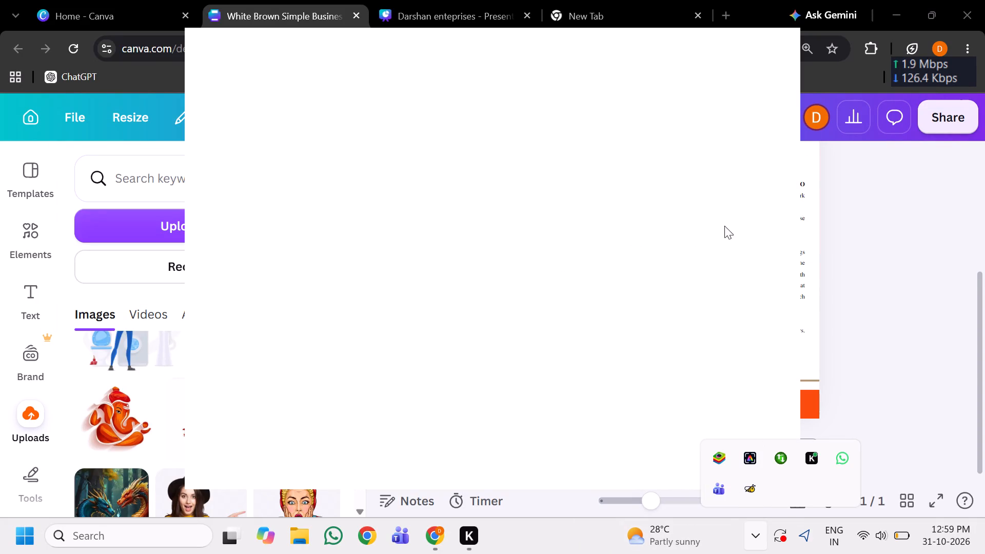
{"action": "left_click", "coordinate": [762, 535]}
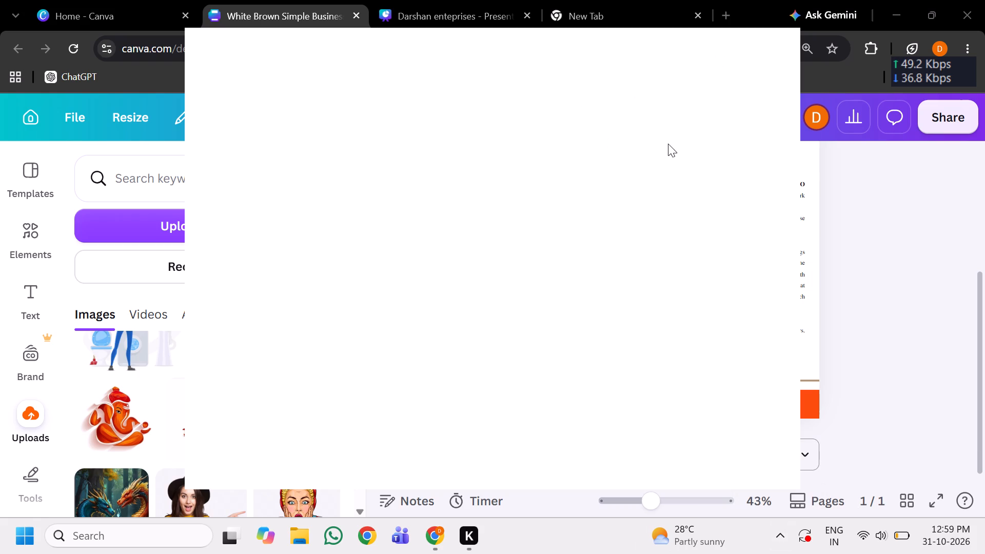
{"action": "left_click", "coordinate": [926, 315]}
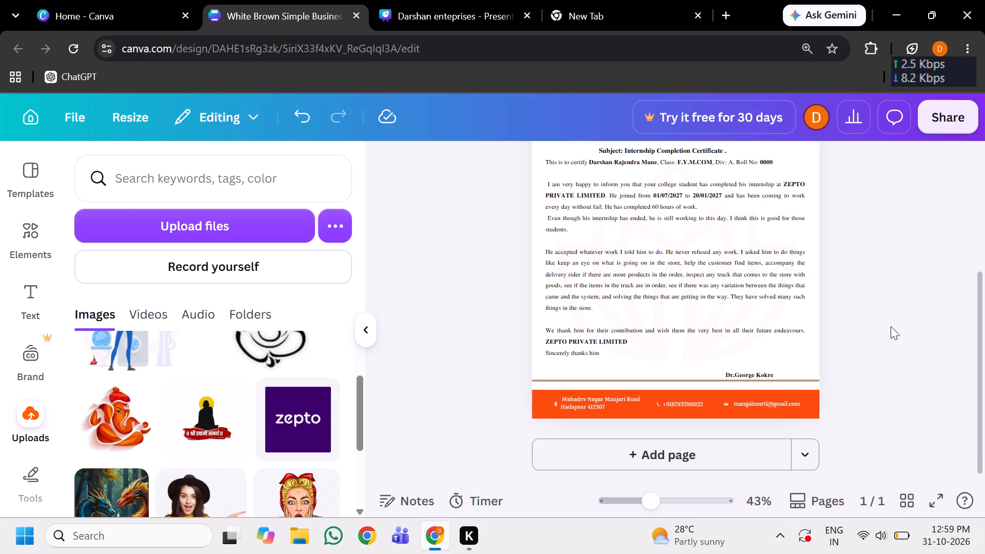